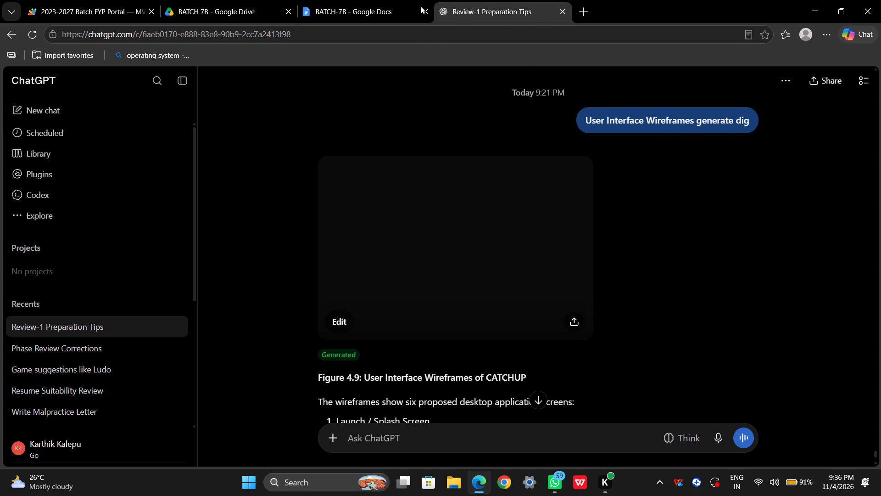
# In the BATCH-7B document, delete the "Insert Figure: Wireframes of the main screens" placeholder text above the Figure 4.9 caption.
pyautogui.click(362, 7)
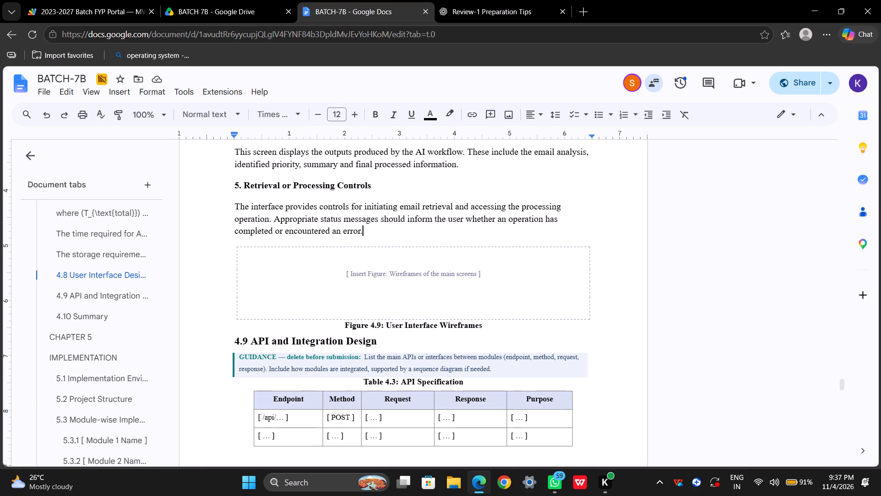
pyautogui.click(410, 263)
pyautogui.click(484, 273)
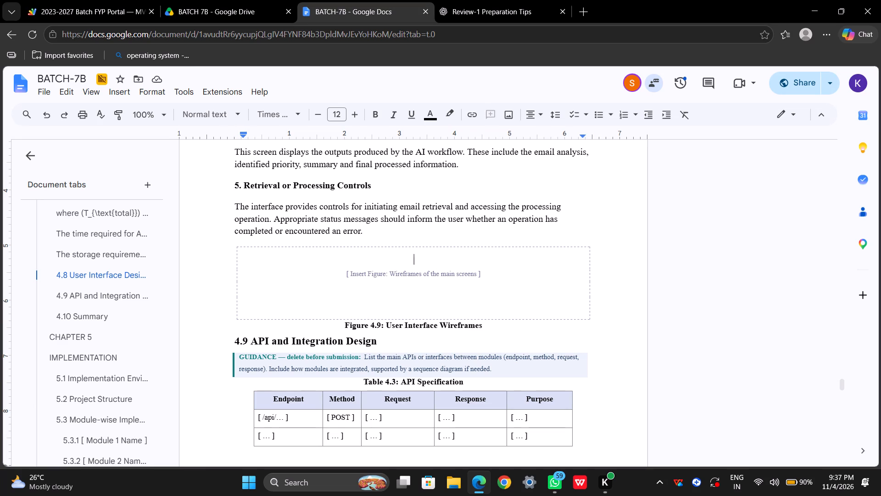
pyautogui.moveTo(484, 273); pyautogui.dragTo(421, 265)
pyautogui.moveTo(421, 265); pyautogui.dragTo(400, 264)
pyautogui.press('BackSpace')
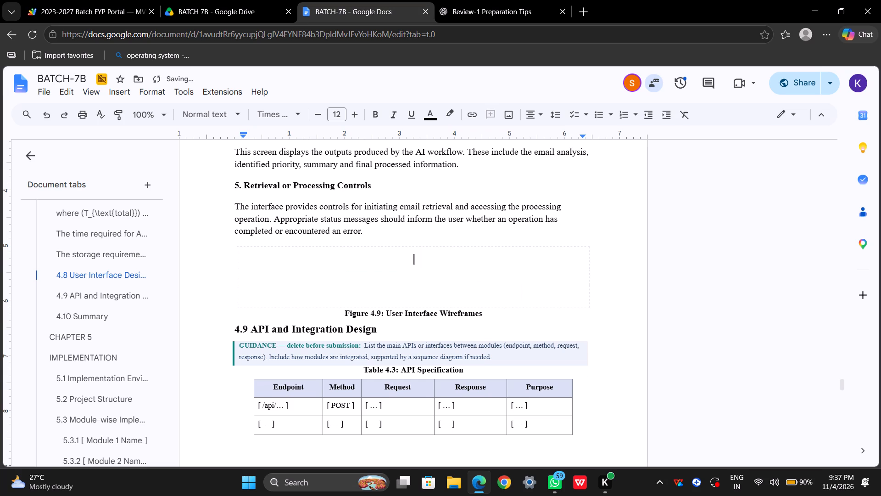
# Insert the CATCHUP App Interface Wireframe Flow image from the computer's Downloads folder into the empty Figure 4.9 frame.
pyautogui.click(131, 93)
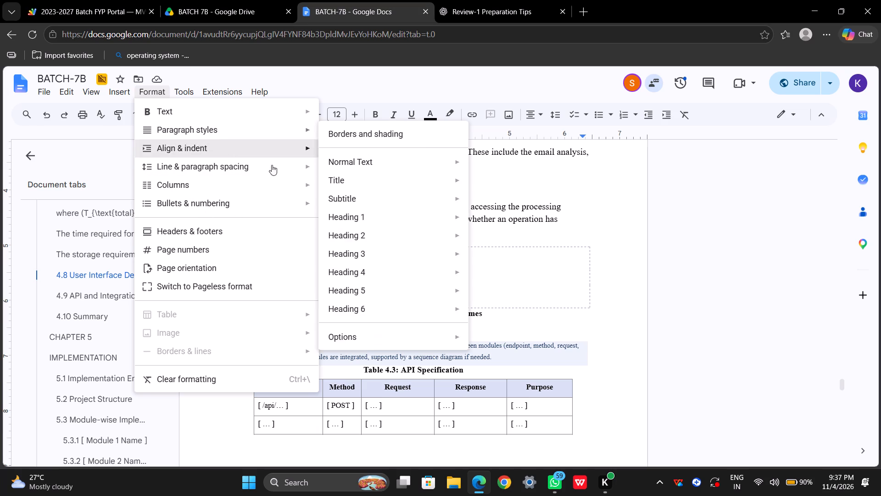
pyautogui.click(121, 89)
pyautogui.click(121, 89)
pyautogui.click(144, 114)
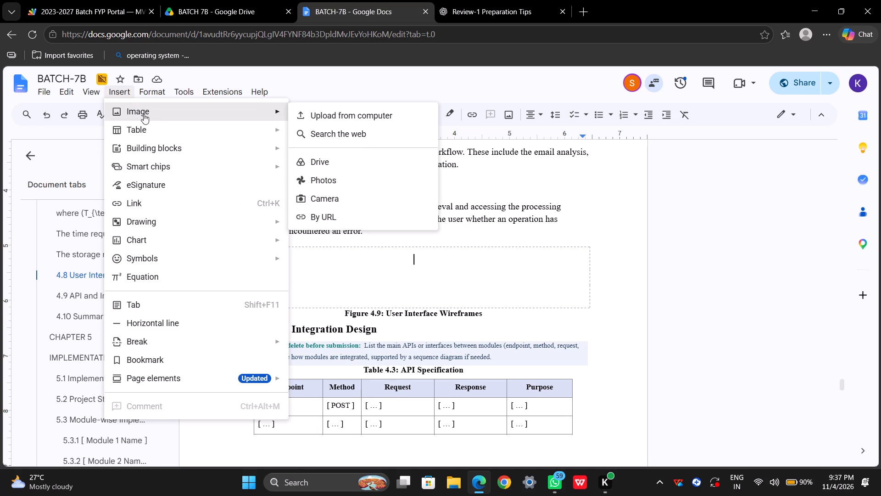
pyautogui.click(320, 112)
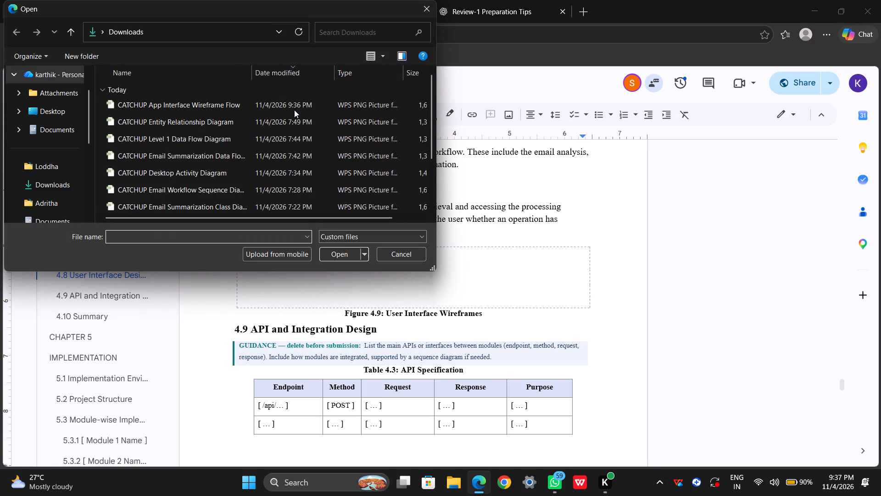
pyautogui.doubleClick(295, 109)
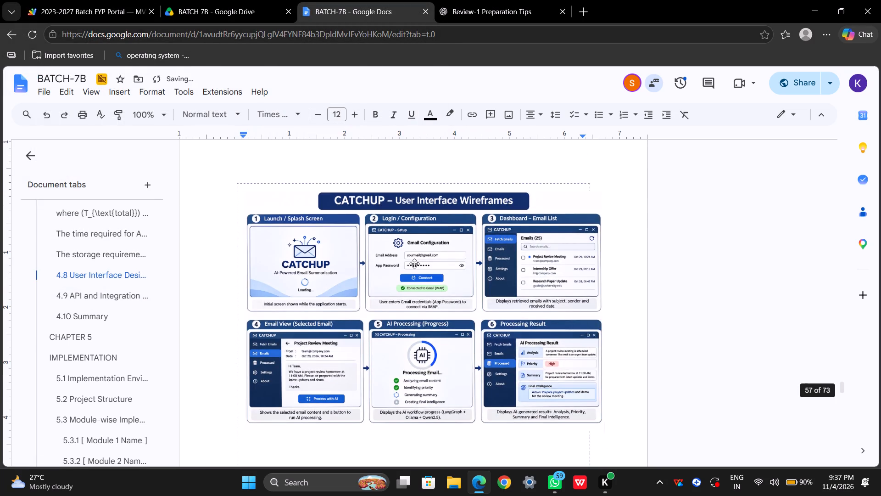
# Delete the extra blank lines below the wireframe image inside the Figure 4.9 frame.
pyautogui.scroll(6, 414, 264)
pyautogui.scroll(-3, 414, 264)
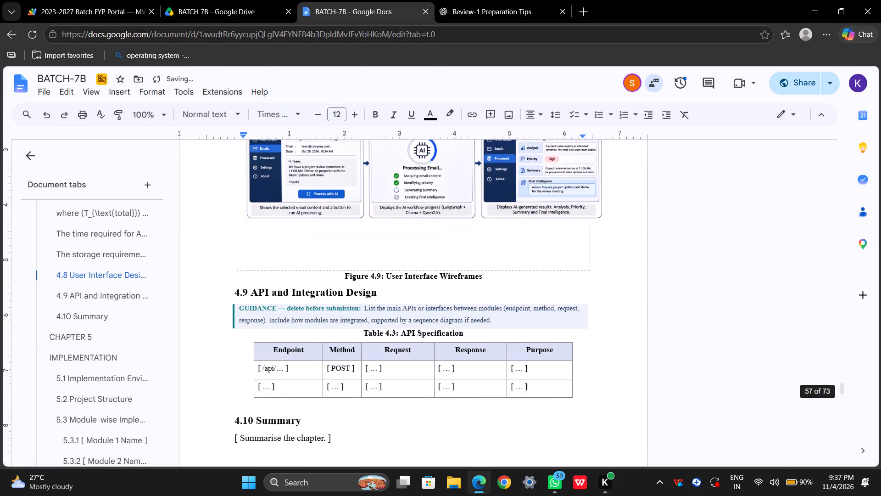
pyautogui.scroll(1, 414, 264)
pyautogui.click(416, 202)
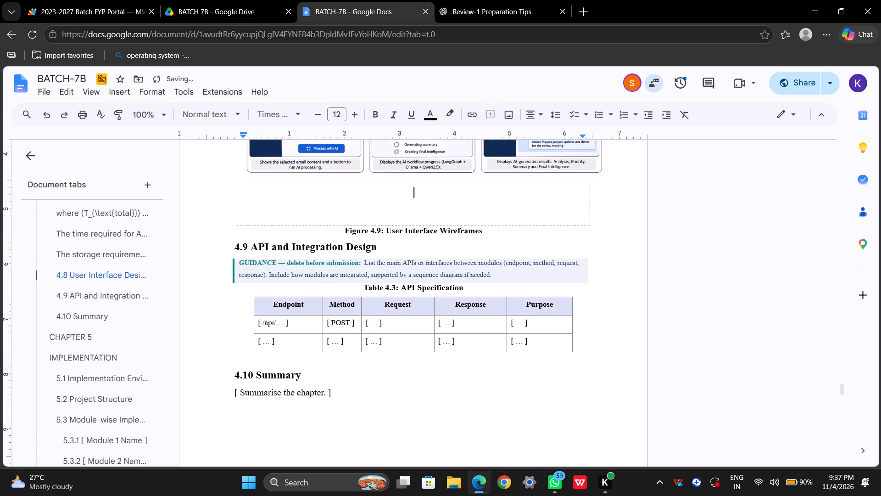
pyautogui.click(409, 212)
pyautogui.press('BackSpace')
pyautogui.press('BackSpace')
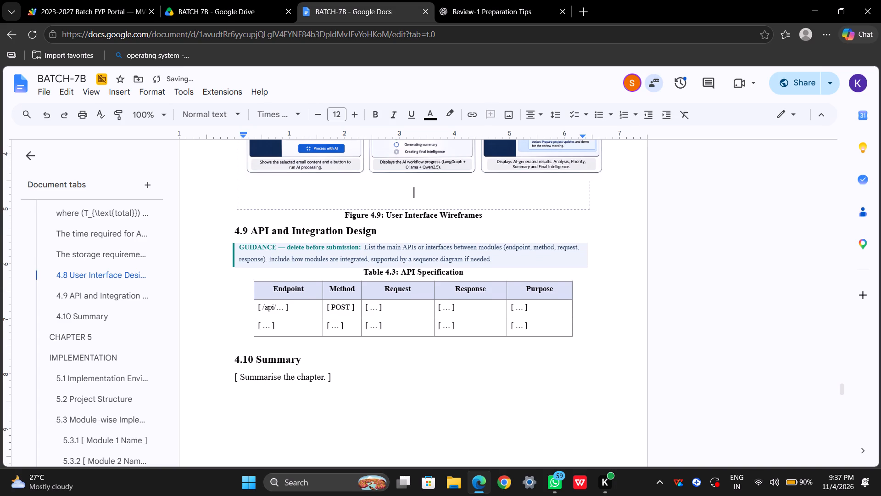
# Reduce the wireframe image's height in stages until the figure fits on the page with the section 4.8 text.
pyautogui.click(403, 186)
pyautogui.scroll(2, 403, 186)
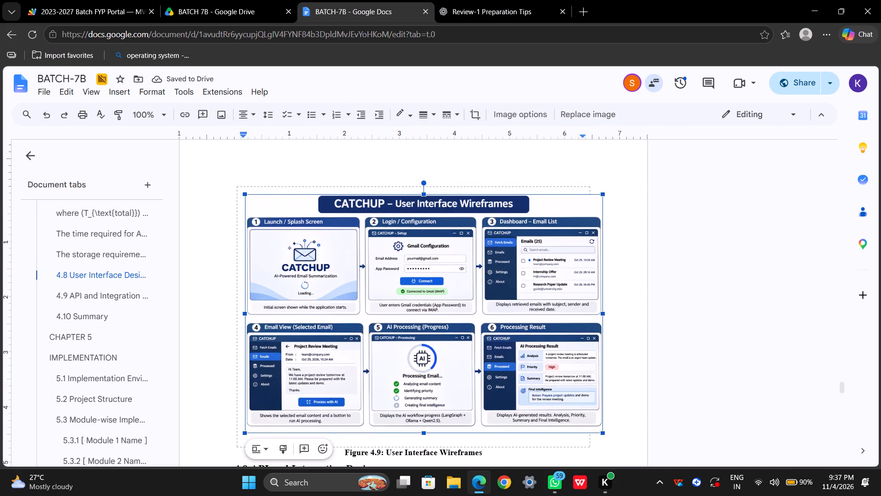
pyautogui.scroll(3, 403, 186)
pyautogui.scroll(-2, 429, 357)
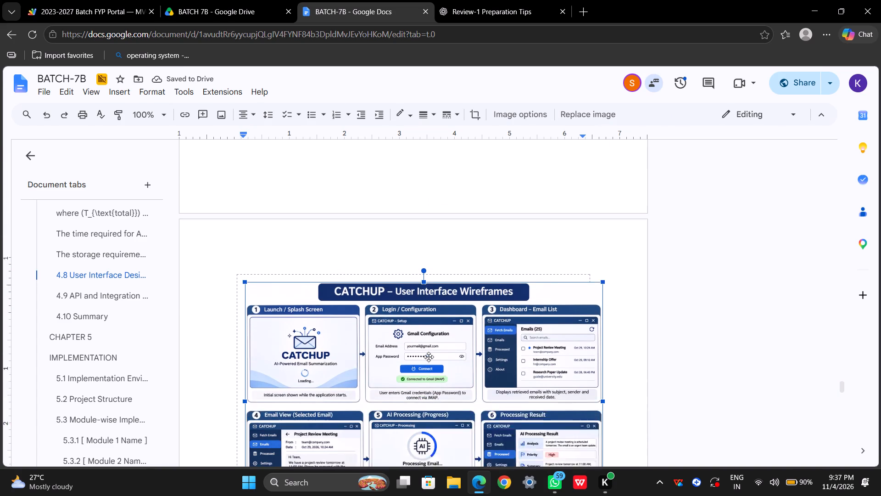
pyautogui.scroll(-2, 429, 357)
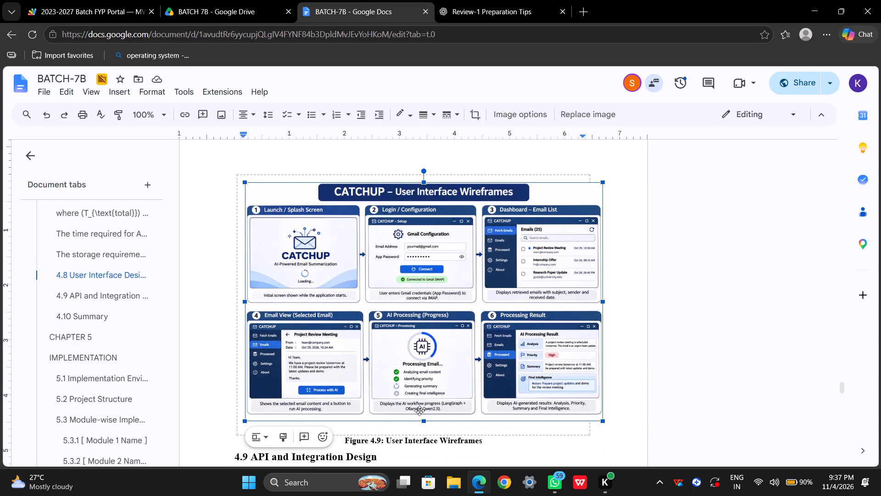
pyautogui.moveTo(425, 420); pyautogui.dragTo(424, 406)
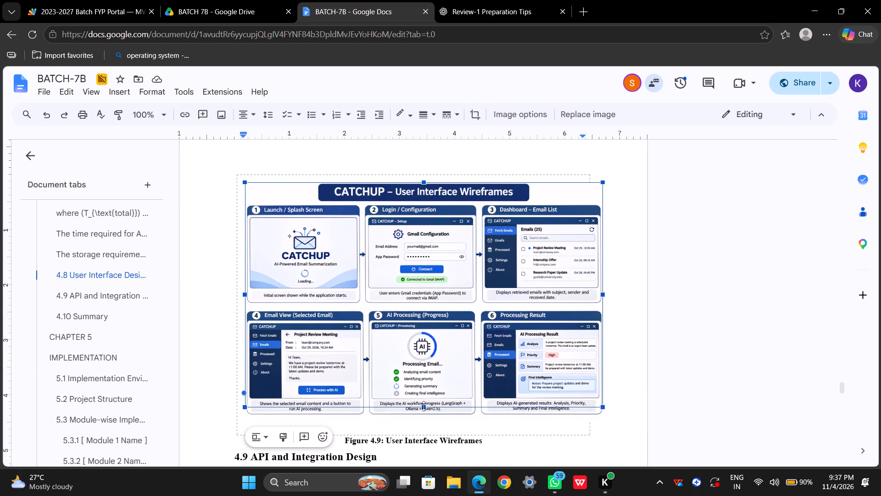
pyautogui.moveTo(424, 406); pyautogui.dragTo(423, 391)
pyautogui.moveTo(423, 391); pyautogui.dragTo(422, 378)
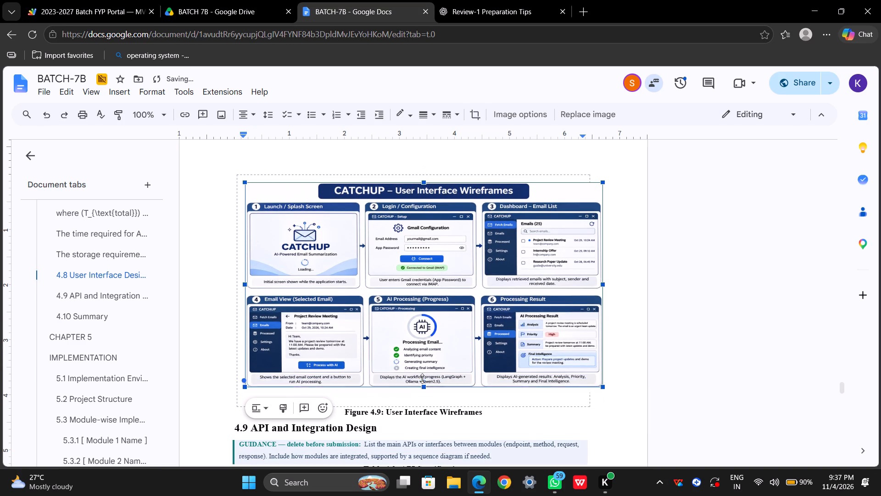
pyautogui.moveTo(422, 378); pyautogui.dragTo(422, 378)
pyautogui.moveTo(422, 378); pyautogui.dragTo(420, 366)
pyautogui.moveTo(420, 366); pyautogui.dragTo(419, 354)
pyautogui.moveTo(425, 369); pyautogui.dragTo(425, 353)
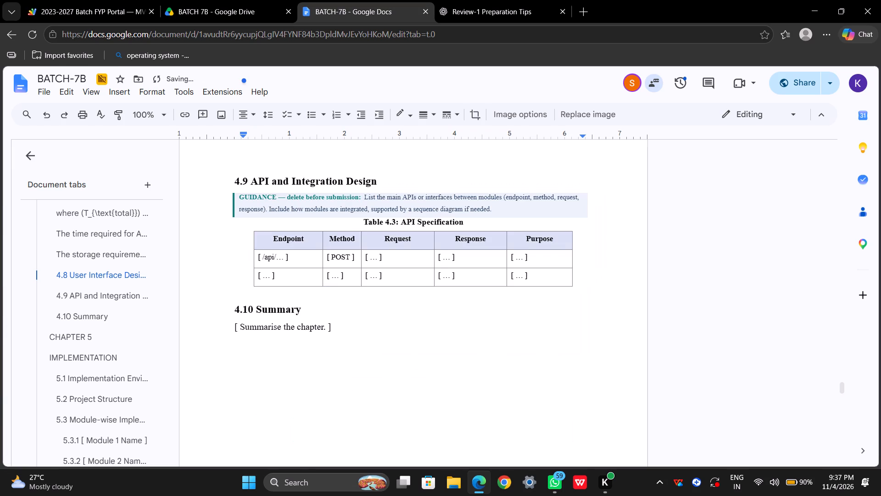
# Examine how the section 4.8 User Interface Design text and the Figure 4.9 image are laid out across the pages.
pyautogui.scroll(7, 425, 353)
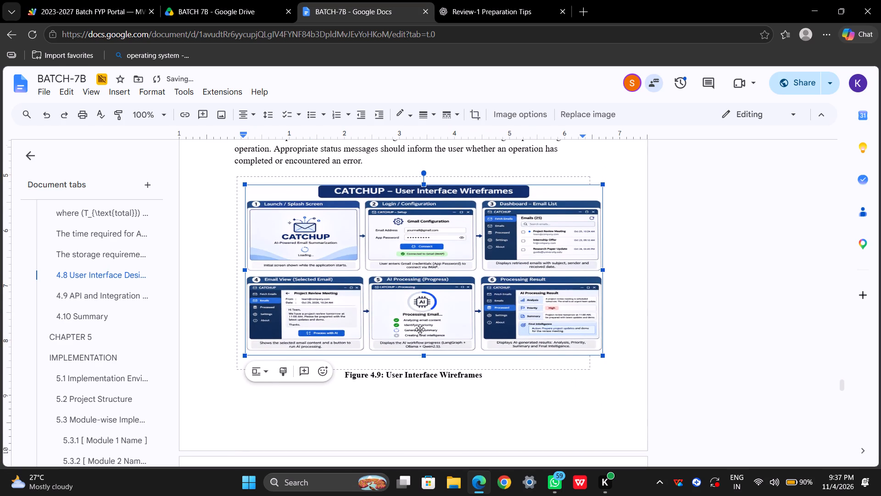
pyautogui.scroll(5, 420, 329)
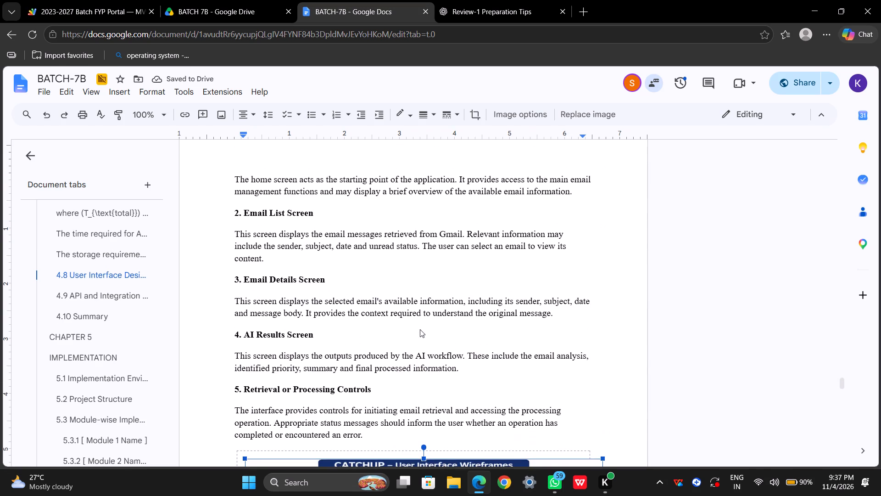
pyautogui.scroll(4, 420, 329)
pyautogui.scroll(-3, 420, 329)
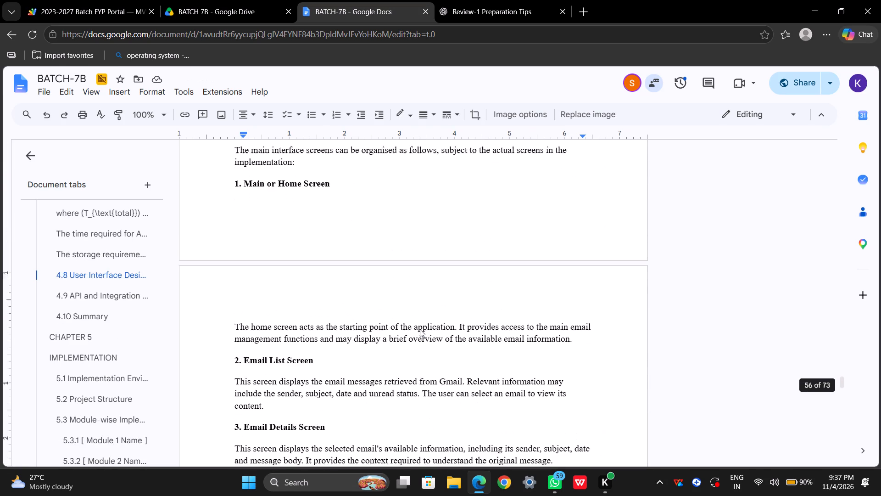
pyautogui.scroll(4, 420, 329)
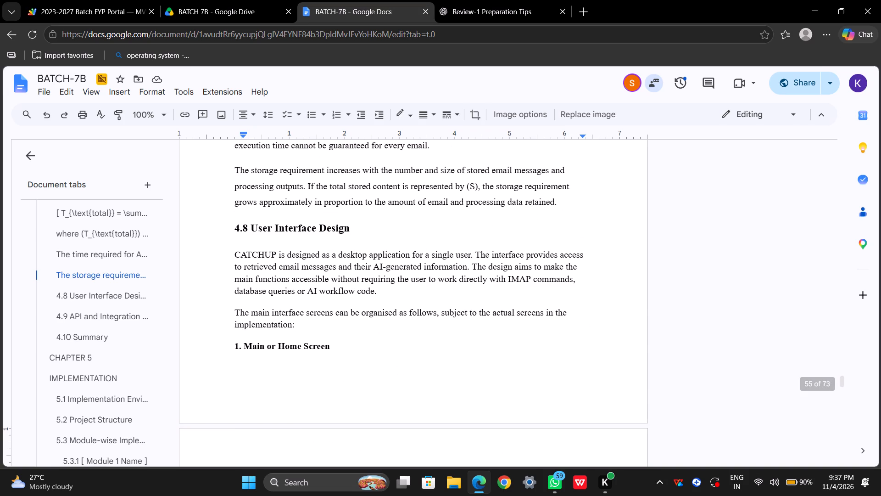
pyautogui.click(232, 339)
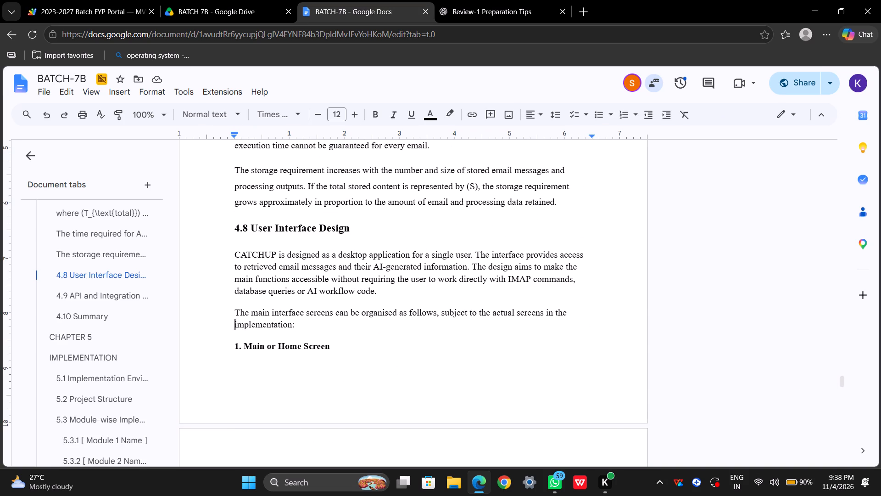
pyautogui.scroll(-9, 233, 351)
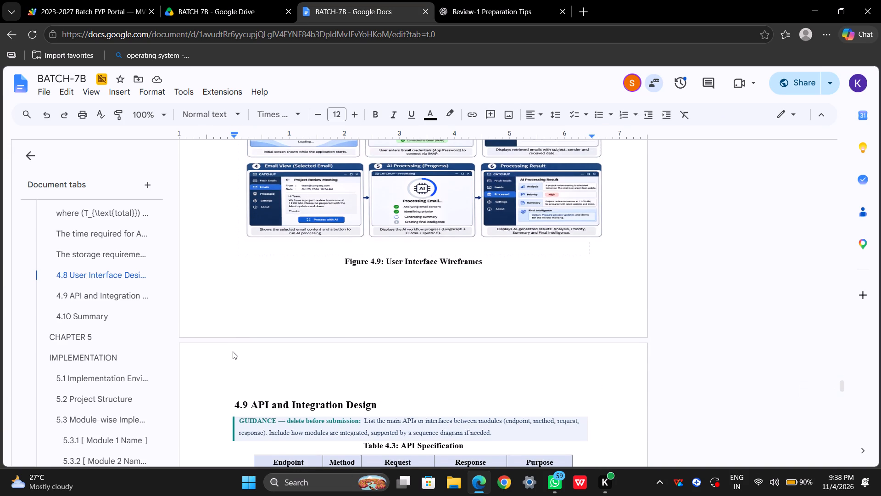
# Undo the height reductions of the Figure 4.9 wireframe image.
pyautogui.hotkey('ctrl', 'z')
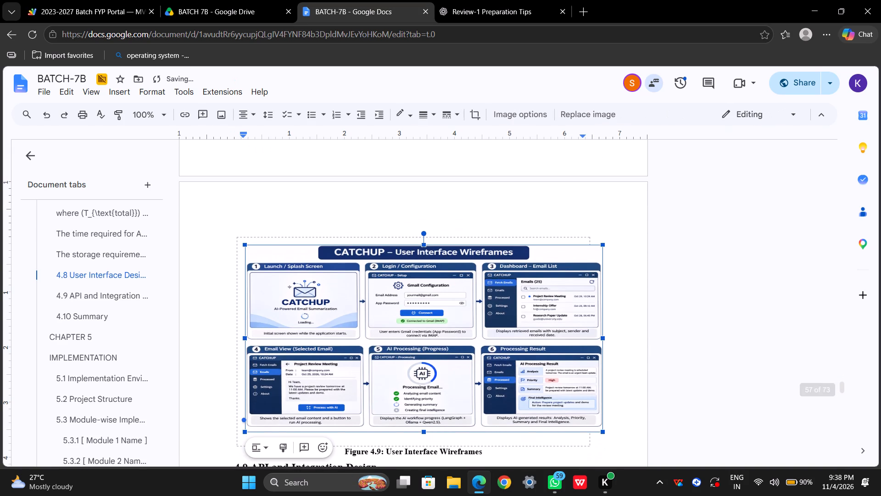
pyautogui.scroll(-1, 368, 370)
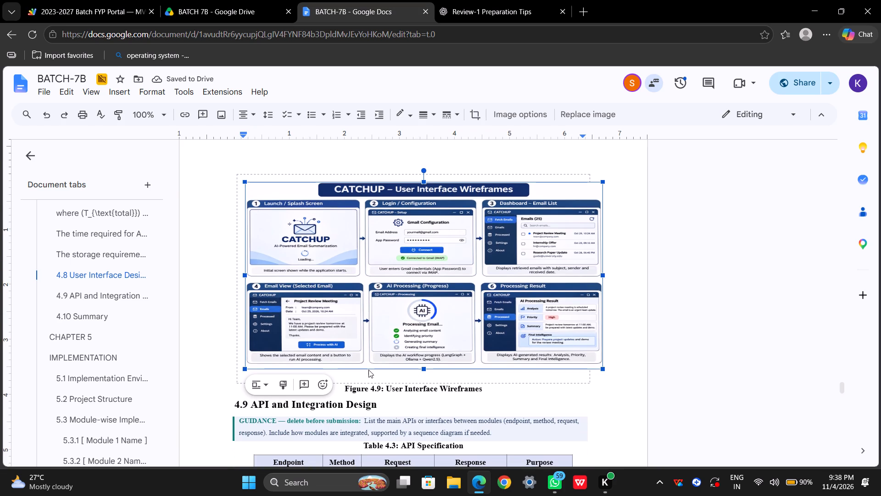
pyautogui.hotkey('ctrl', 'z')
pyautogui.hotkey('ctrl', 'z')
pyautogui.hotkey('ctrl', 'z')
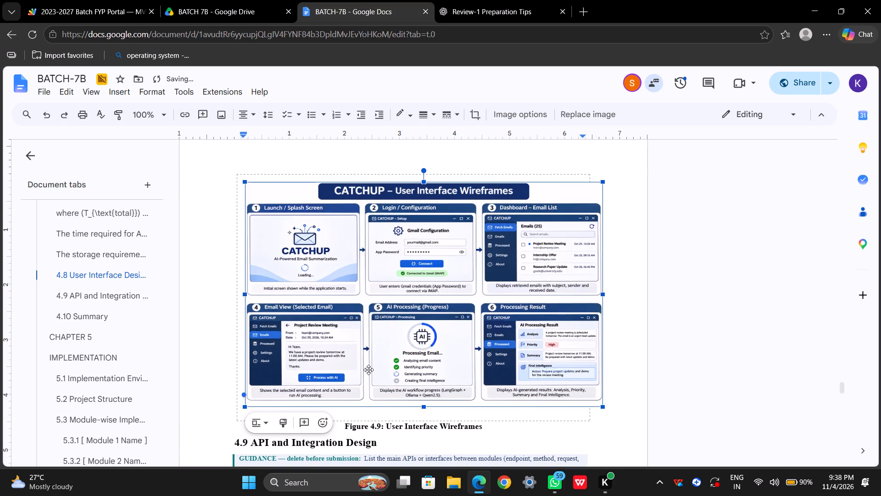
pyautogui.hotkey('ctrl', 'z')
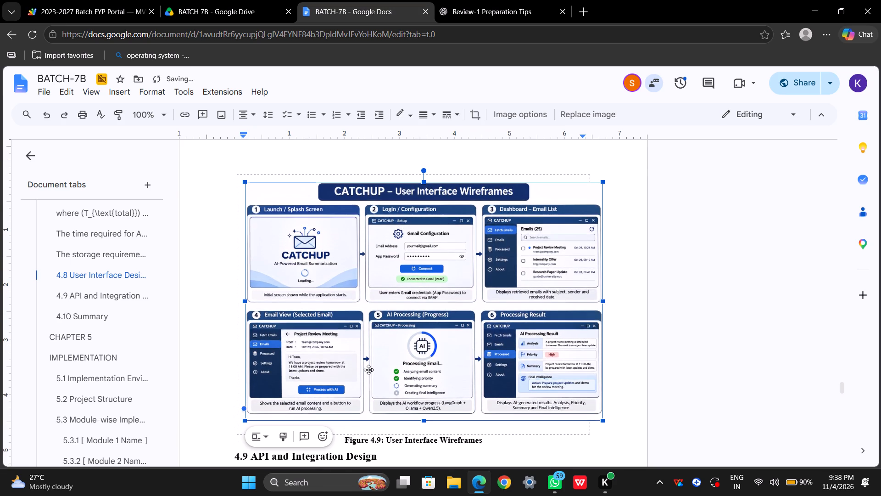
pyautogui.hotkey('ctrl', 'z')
# Delete the leftover blank lines below the wireframe image in the Figure 4.9 frame again.
pyautogui.press('BackSpace')
pyautogui.press('BackSpace')
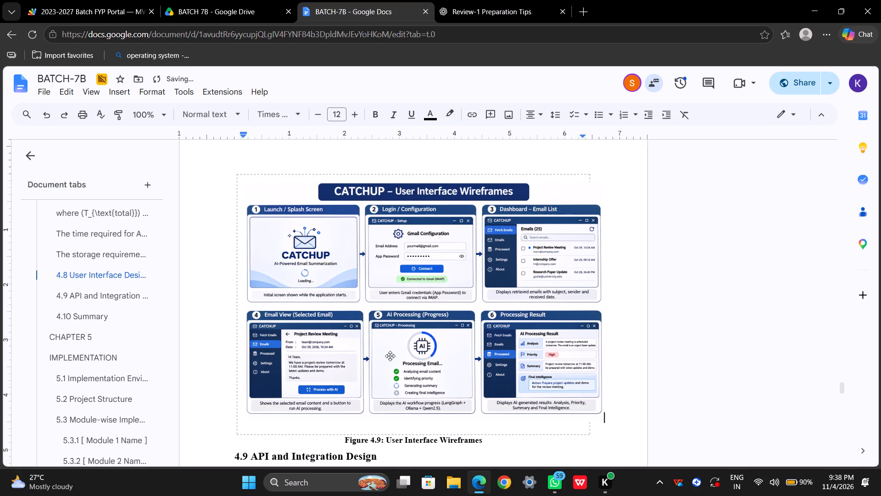
# Insert a blank line before the "1. Main or Home Screen" heading in section 4.8 so it starts on the following page.
pyautogui.scroll(4, 377, 364)
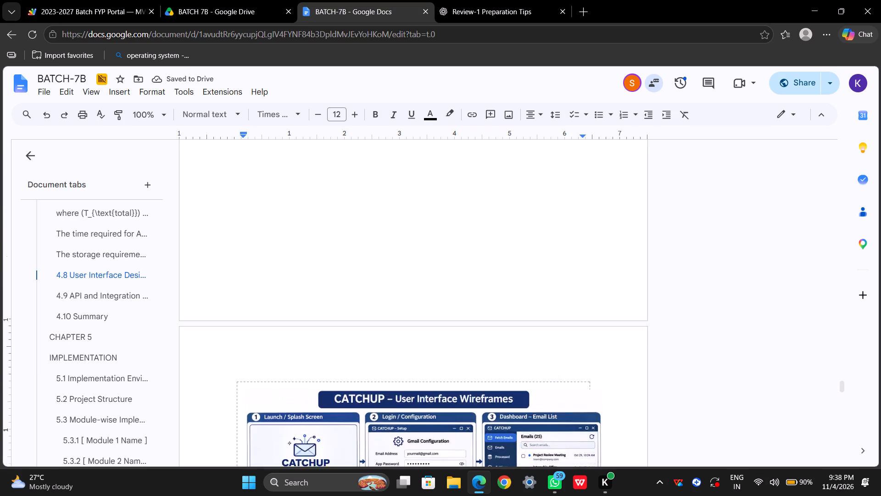
pyautogui.scroll(10, 377, 364)
pyautogui.scroll(-4, 377, 278)
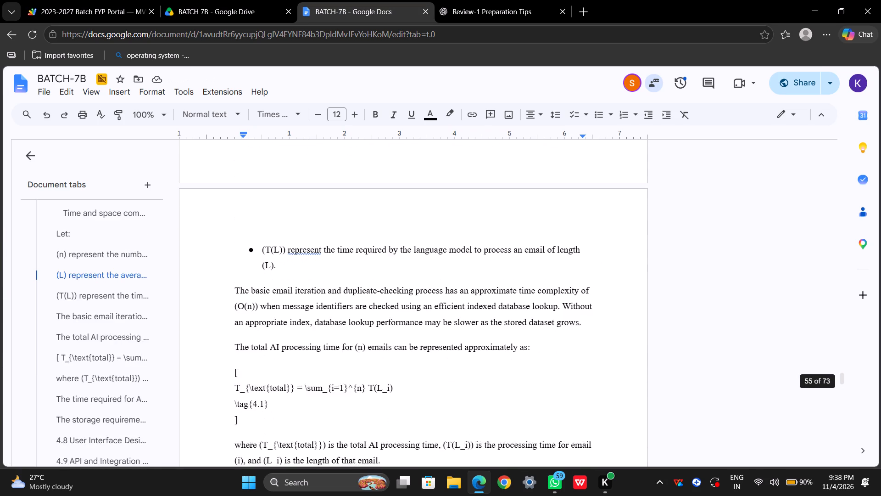
pyautogui.scroll(-3, 377, 278)
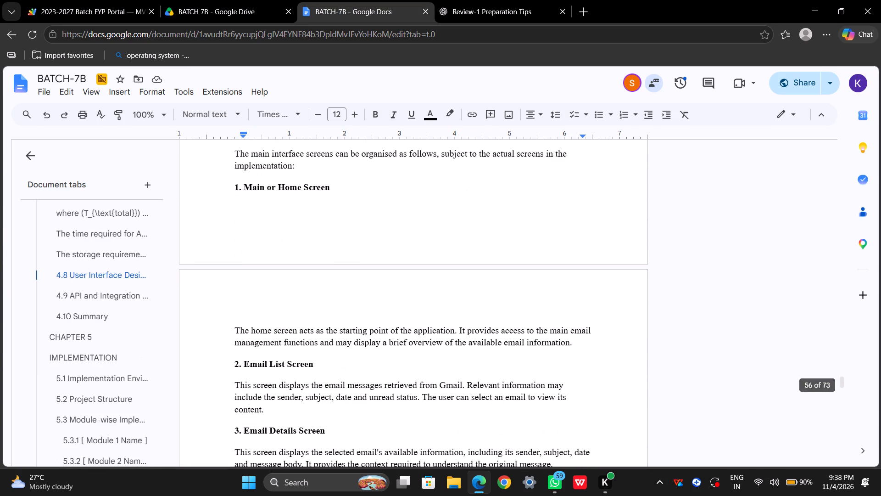
pyautogui.click(231, 182)
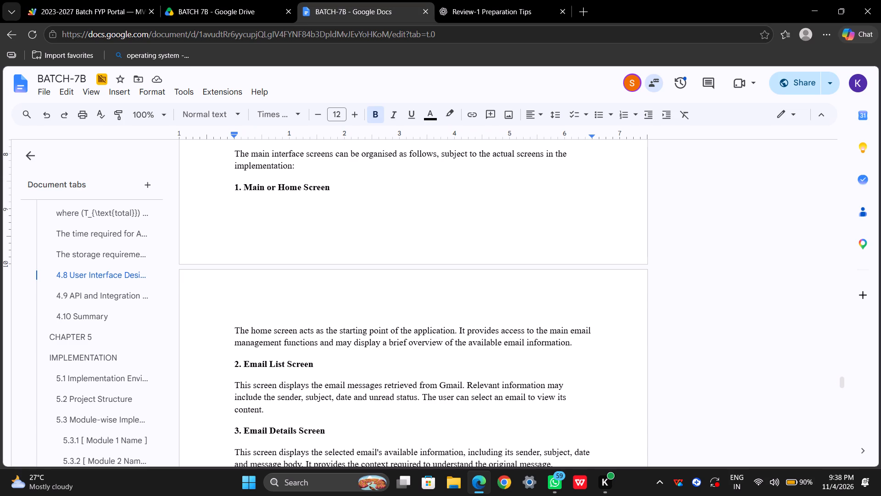
pyautogui.press('Return')
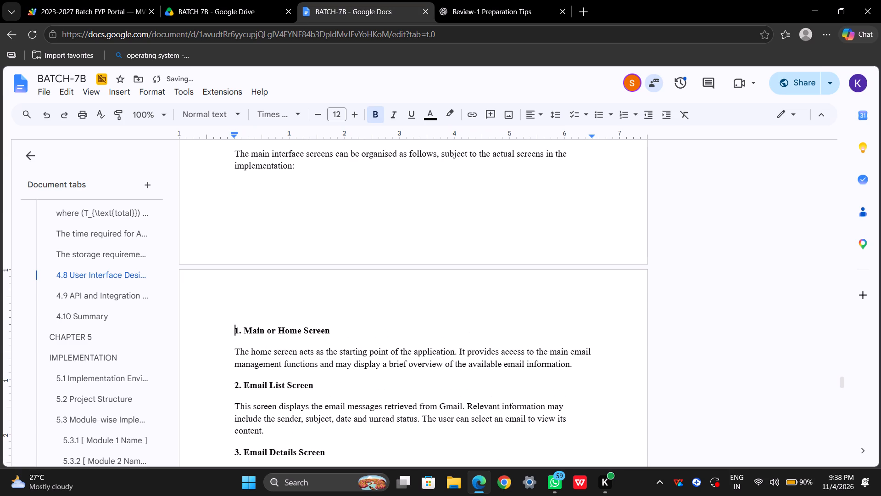
pyautogui.scroll(-11, 296, 247)
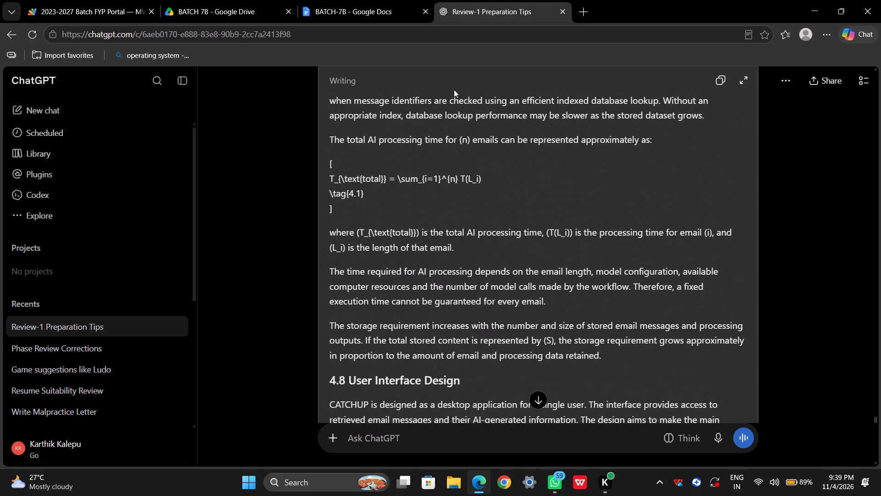
# Switch to the BATCH-7B document and look back from section 4.9 through section 4.8 to the "Model architecture" part of section 4.7.
pyautogui.click(380, 6)
pyautogui.scroll(2, 386, 215)
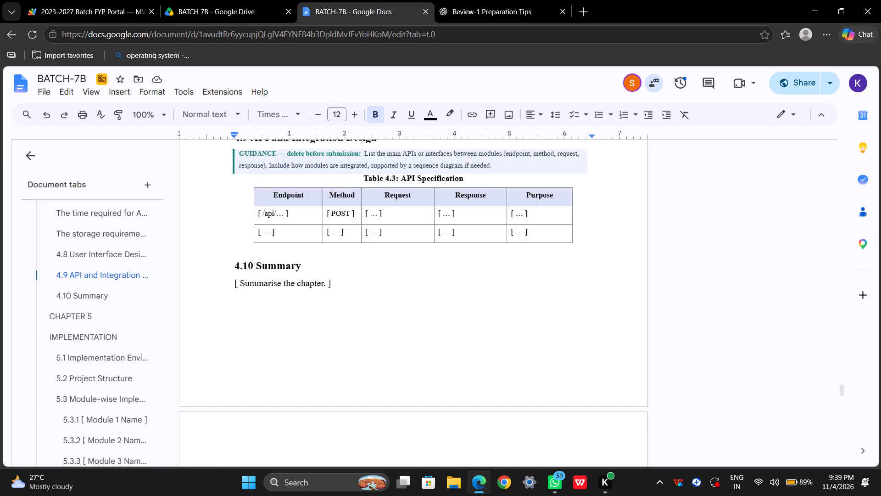
pyautogui.scroll(4, 386, 215)
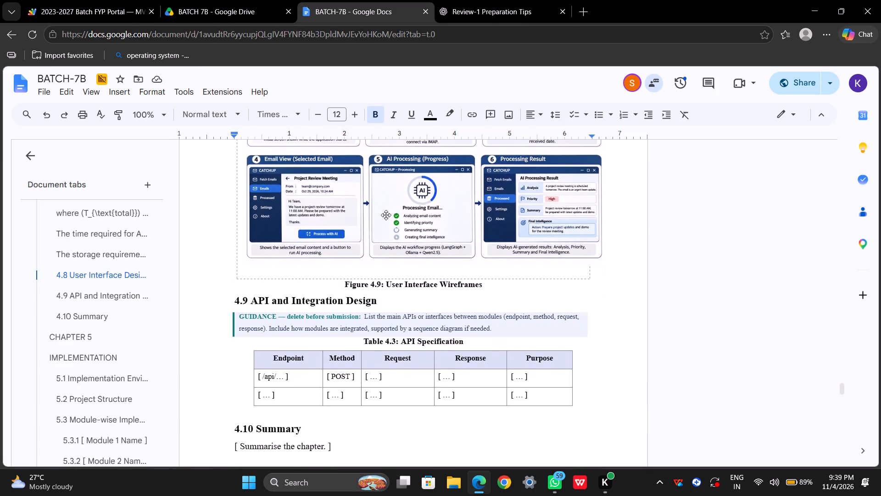
pyautogui.scroll(2, 386, 215)
pyautogui.scroll(-1, 386, 215)
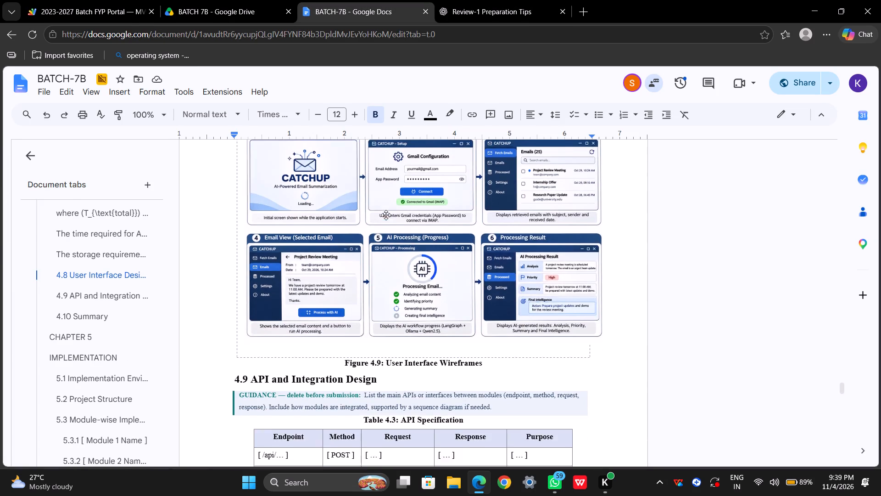
pyautogui.scroll(-1, 386, 215)
pyautogui.scroll(3, 373, 210)
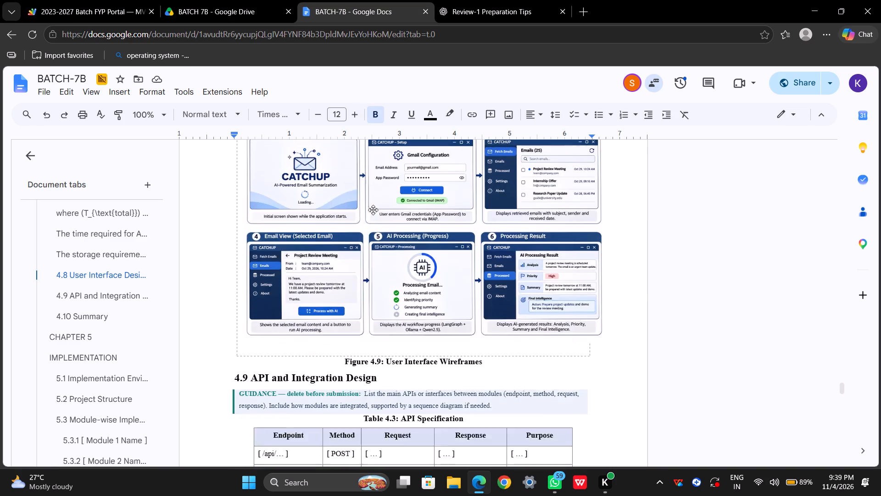
pyautogui.scroll(10, 373, 210)
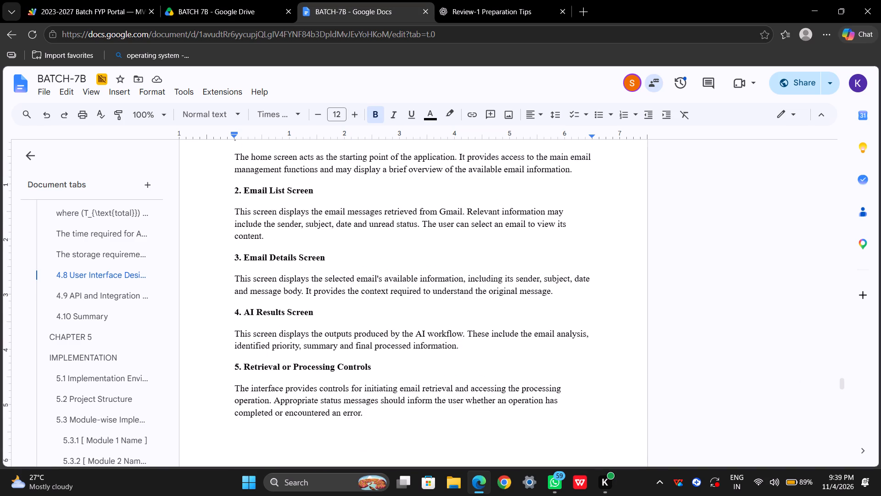
pyautogui.scroll(9, 373, 210)
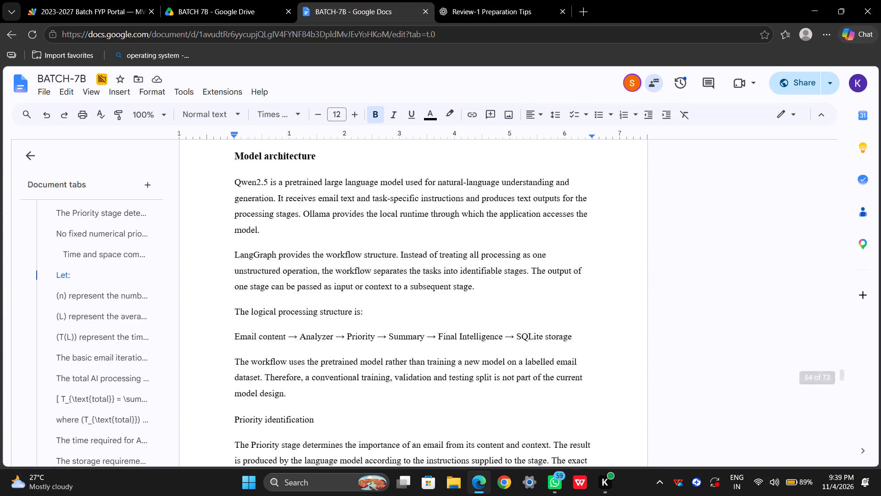
pyautogui.scroll(3, 373, 210)
pyautogui.scroll(-6, 373, 210)
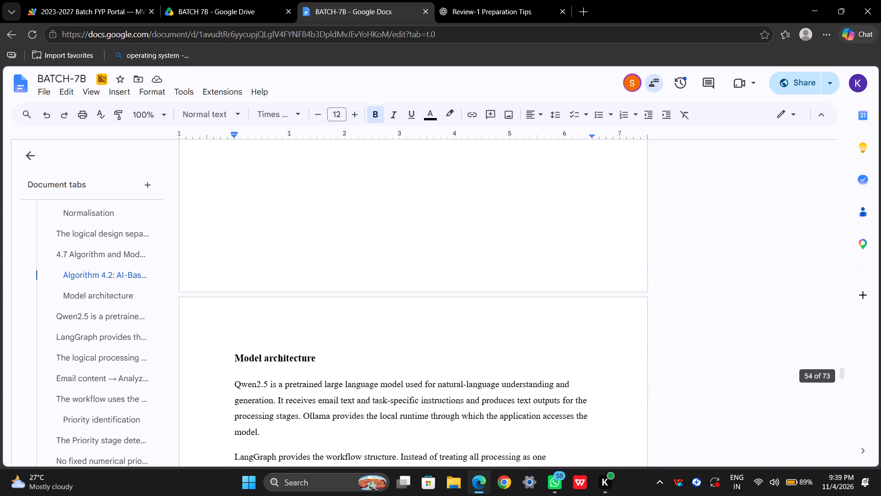
pyautogui.scroll(-3, 373, 210)
pyautogui.scroll(6, 352, 225)
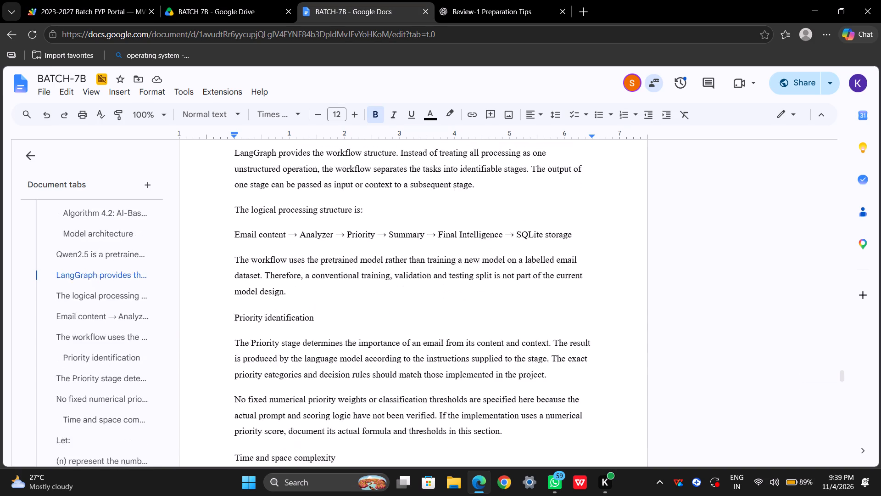
pyautogui.scroll(4, 352, 225)
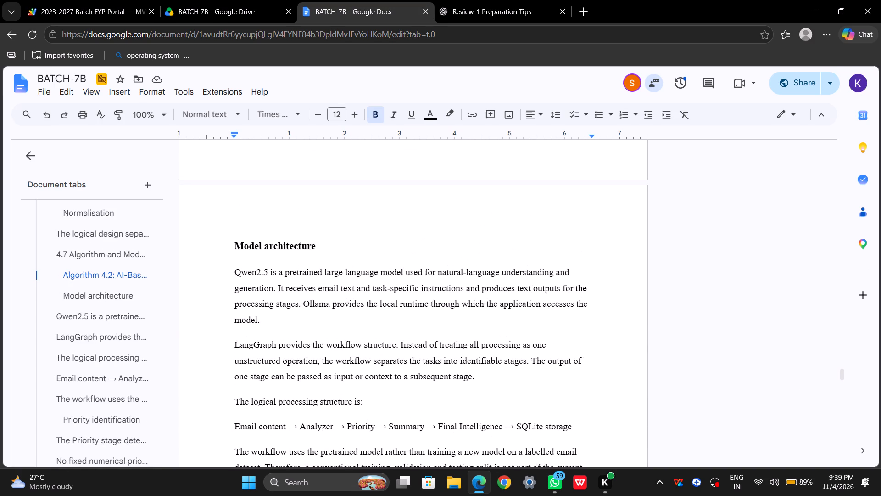
# Pull the "Model architecture" heading up directly below step 12 of Algorithm 4.2, as an unnumbered line without list indentation.
pyautogui.click(236, 244)
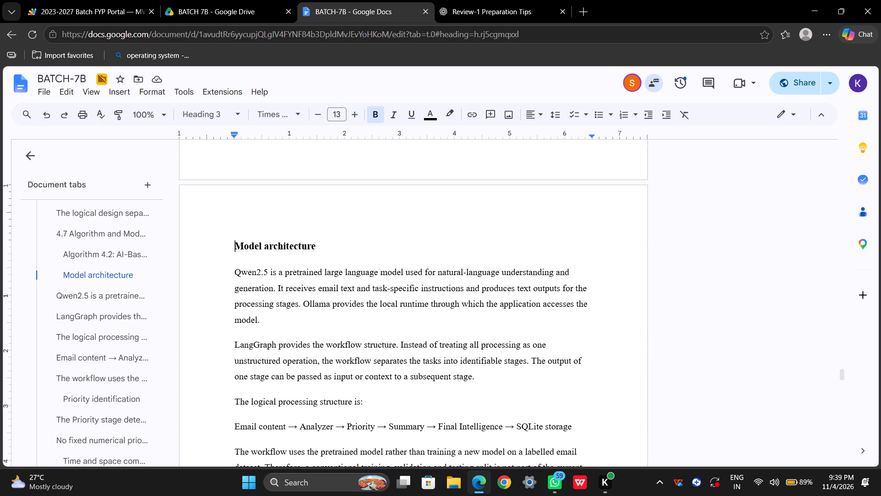
pyautogui.press('Return')
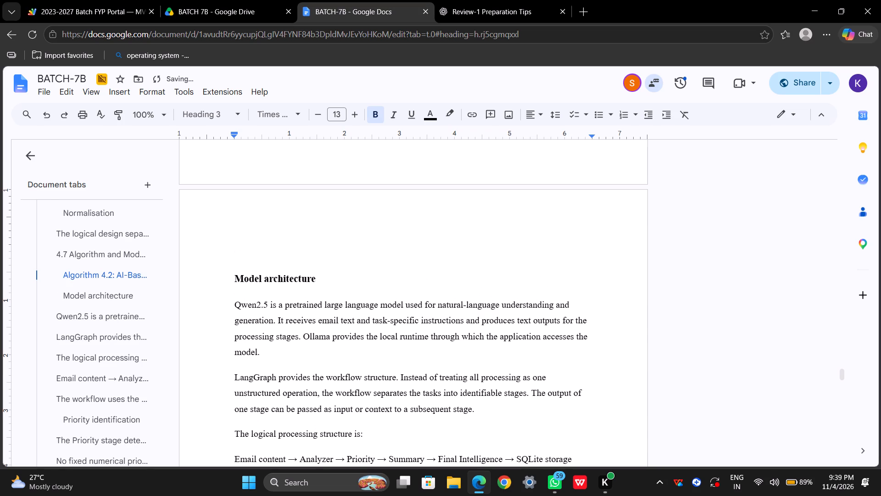
pyautogui.press('Return')
pyautogui.press('BackSpace')
pyautogui.press('BackSpace')
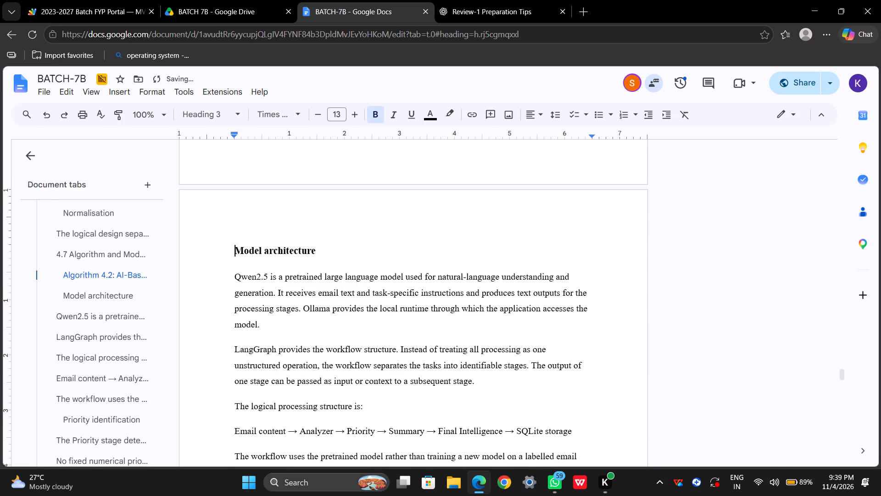
pyautogui.press('BackSpace')
pyautogui.press('Return')
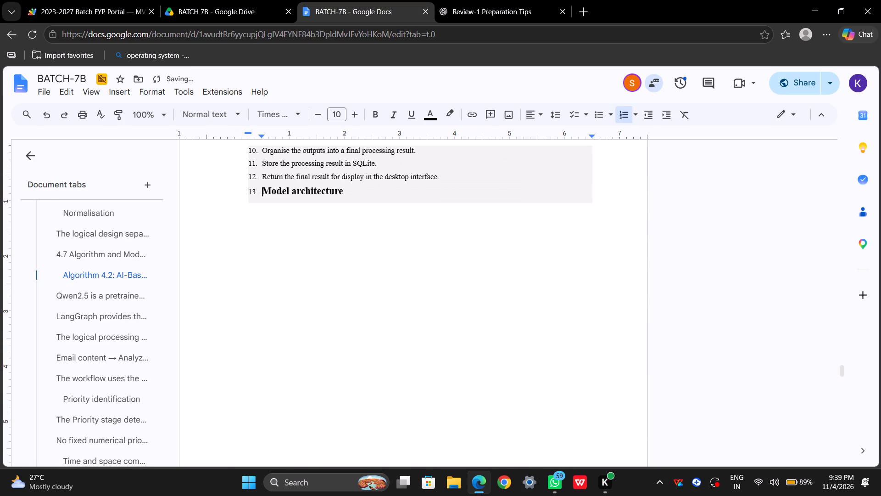
pyautogui.press('BackSpace')
pyautogui.press('BackSpace')
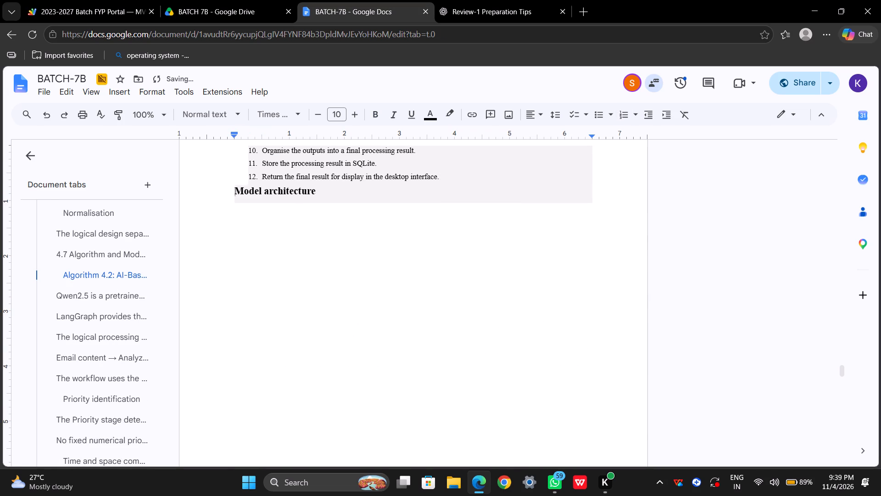
# Clear the formatting of the "Model architecture" heading, make it 12 pt bold and add a blank line below it.
pyautogui.moveTo(326, 191); pyautogui.dragTo(303, 191)
pyautogui.moveTo(303, 191); pyautogui.dragTo(233, 192)
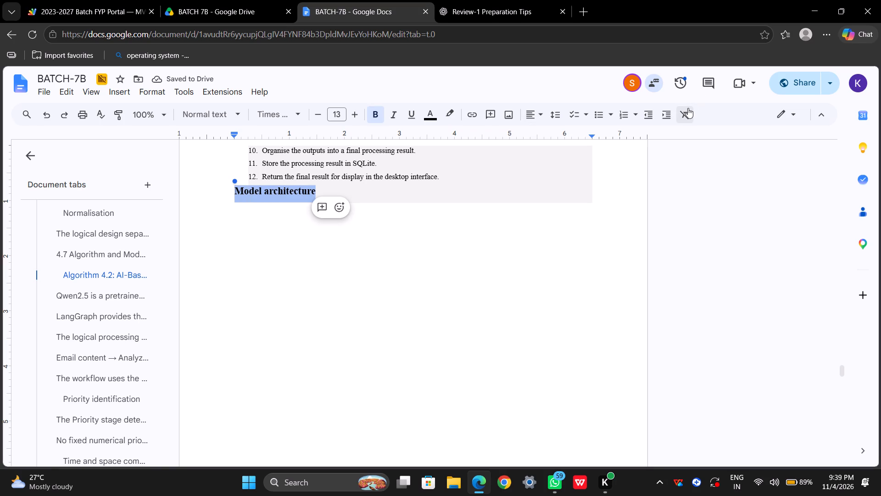
pyautogui.click(688, 108)
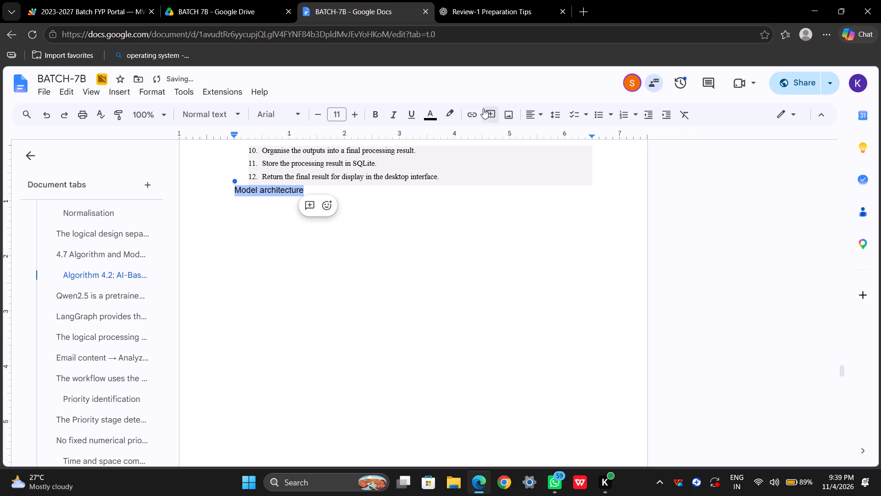
pyautogui.click(341, 112)
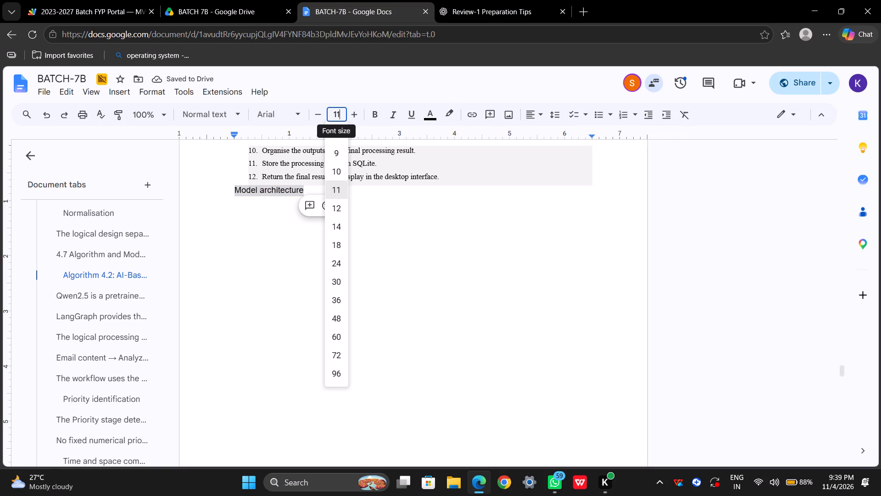
pyautogui.write('12')
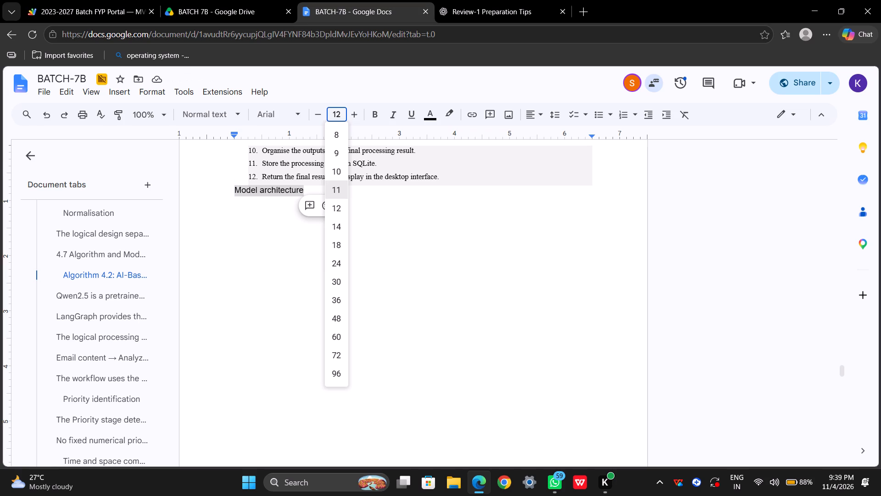
pyautogui.press('Return')
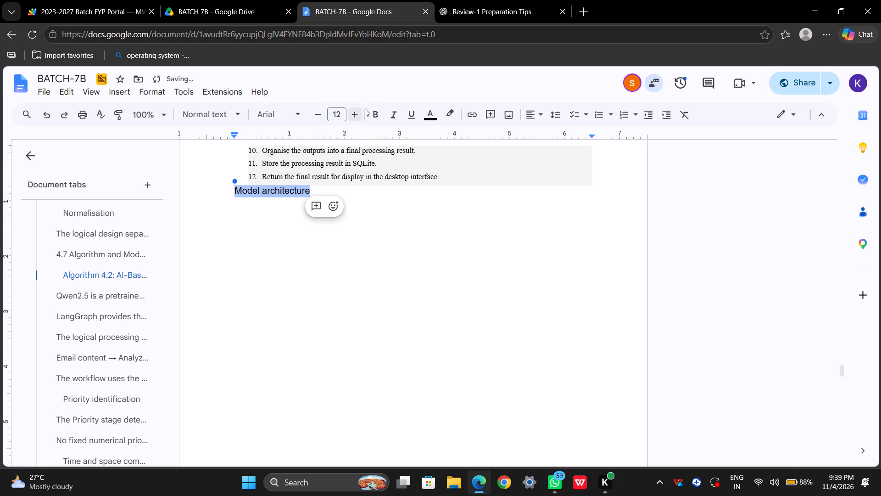
pyautogui.click(374, 115)
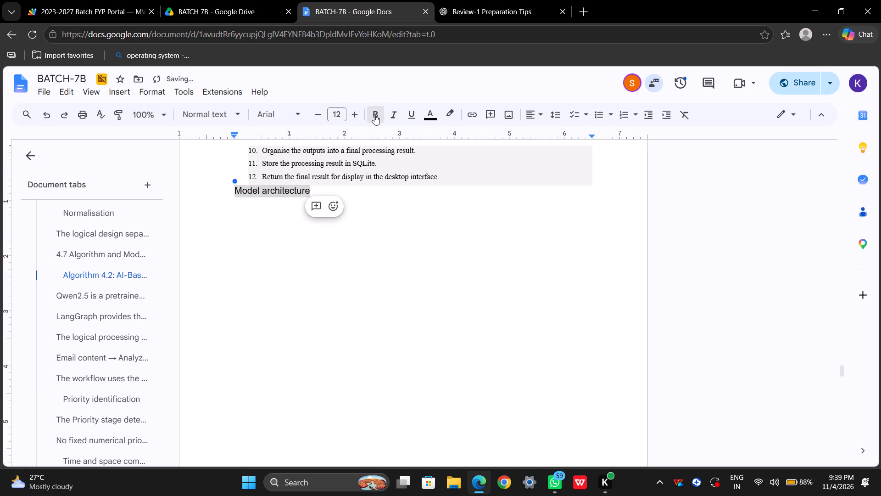
pyautogui.click(372, 196)
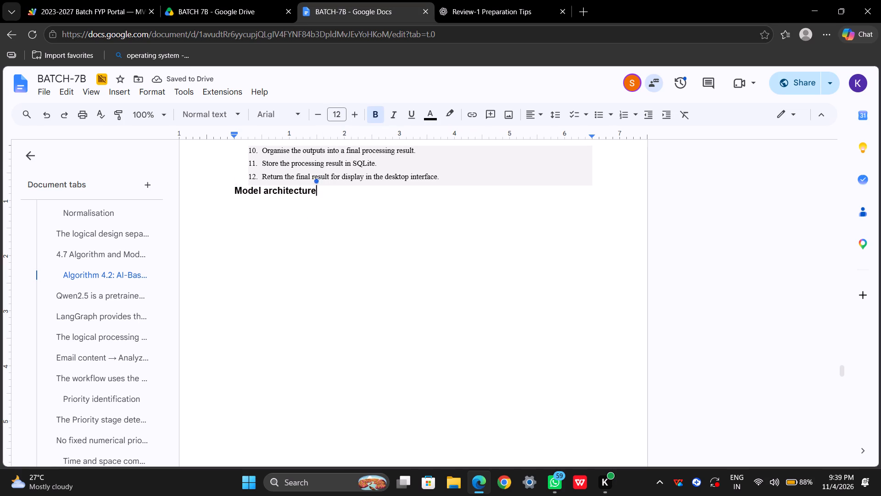
pyautogui.press('Return')
# Examine the page layout between the "Model architecture" heading and the paragraph beginning "Qwen2.5 is a pretrained large language model".
pyautogui.scroll(-5, 372, 196)
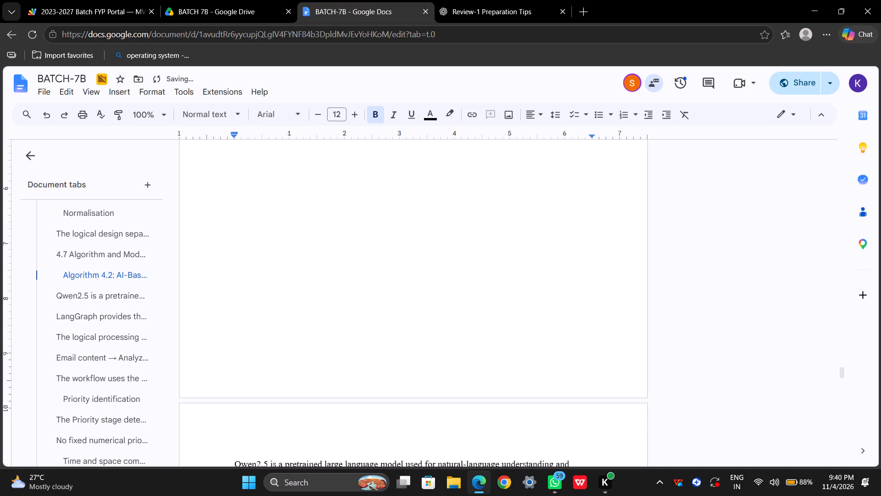
pyautogui.scroll(-3, 372, 196)
pyautogui.scroll(5, 356, 275)
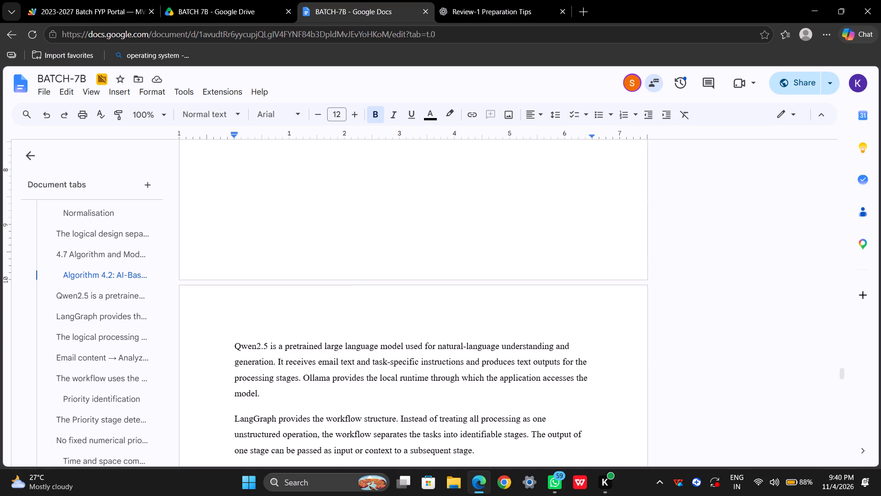
pyautogui.scroll(9, 362, 249)
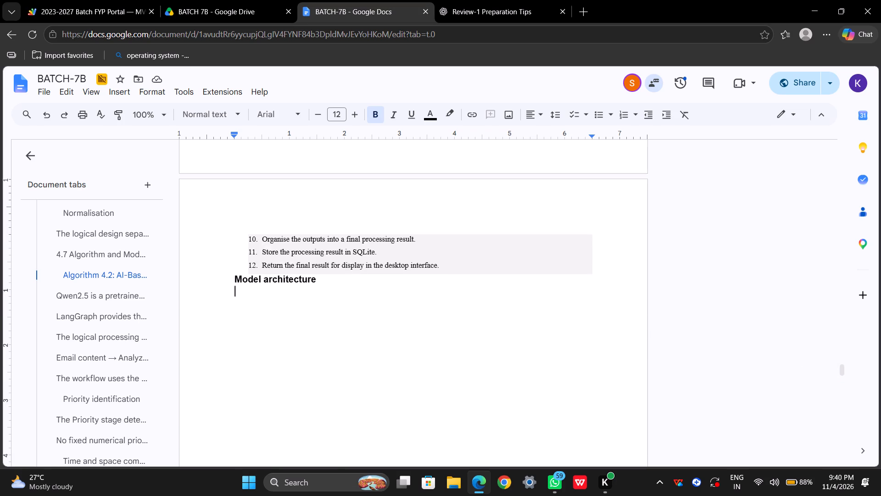
pyautogui.scroll(1, 362, 249)
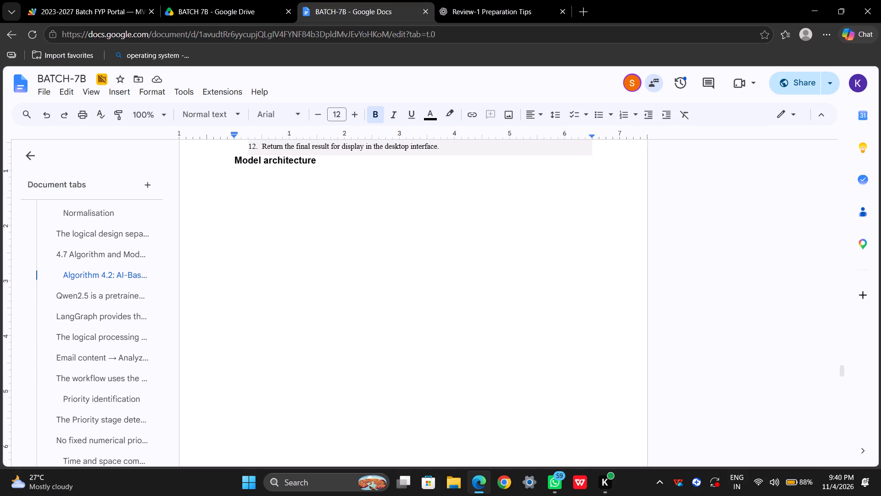
pyautogui.scroll(-7, 362, 249)
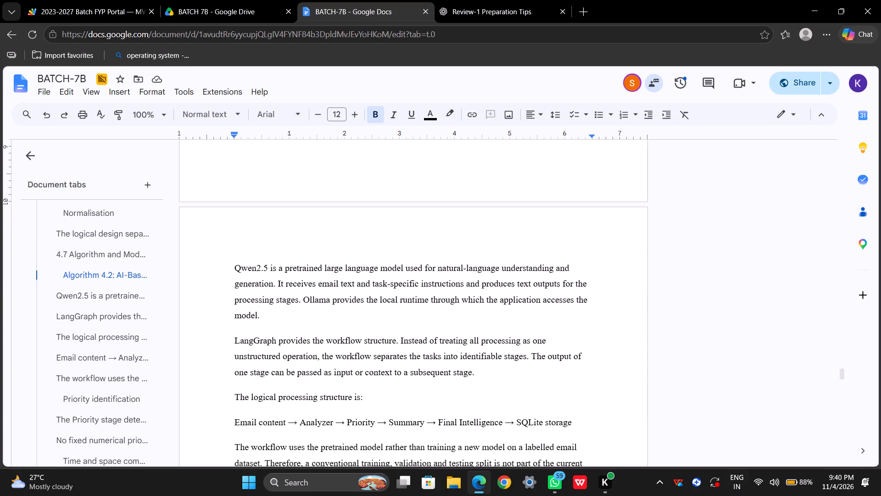
pyautogui.scroll(5, 234, 264)
pyautogui.scroll(-1, 235, 257)
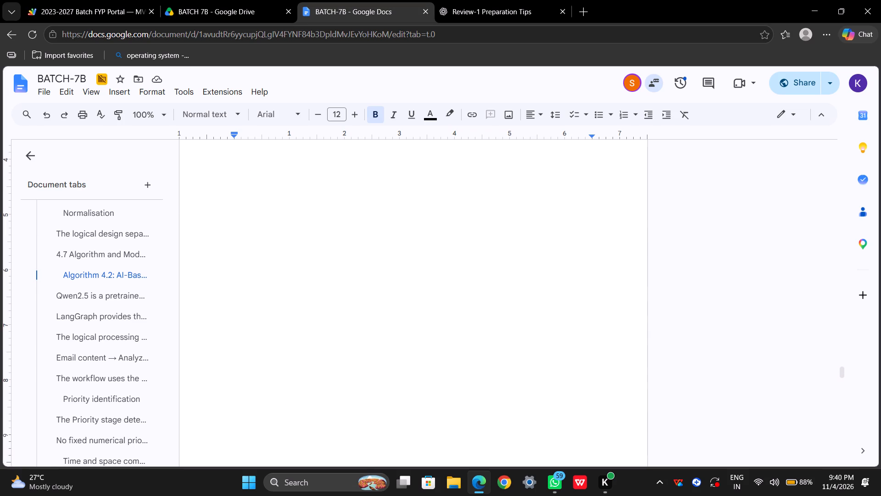
pyautogui.scroll(-1, 235, 257)
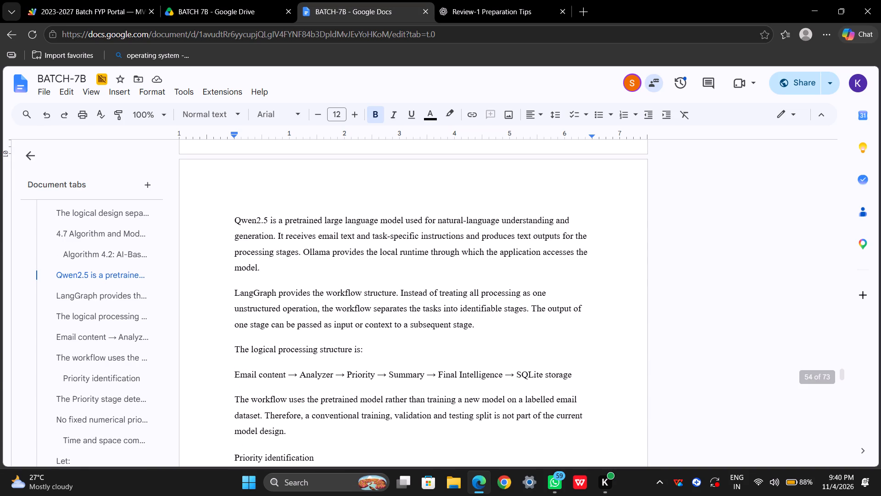
# Cut the section 4.7 text from "Qwen2.5 is a pretrained large language model" through the storage requirement paragraph above heading 4.8.
pyautogui.moveTo(234, 220); pyautogui.dragTo(368, 475)
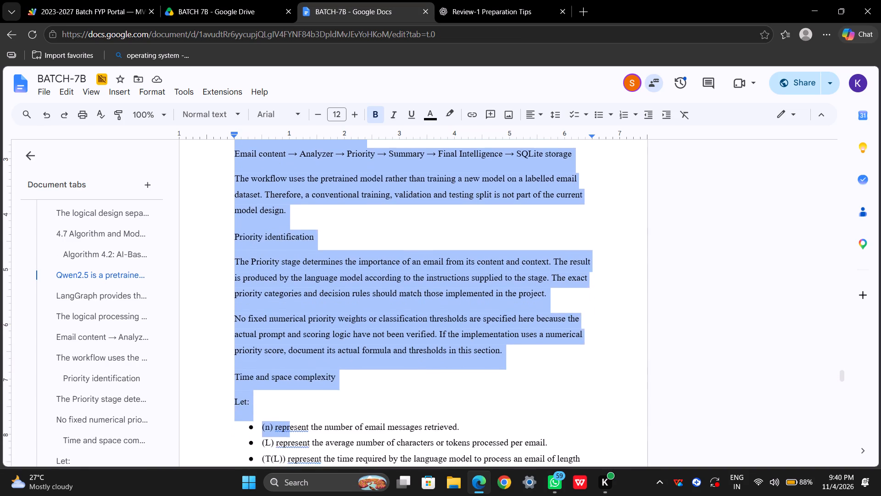
pyautogui.moveTo(368, 475); pyautogui.dragTo(418, 411)
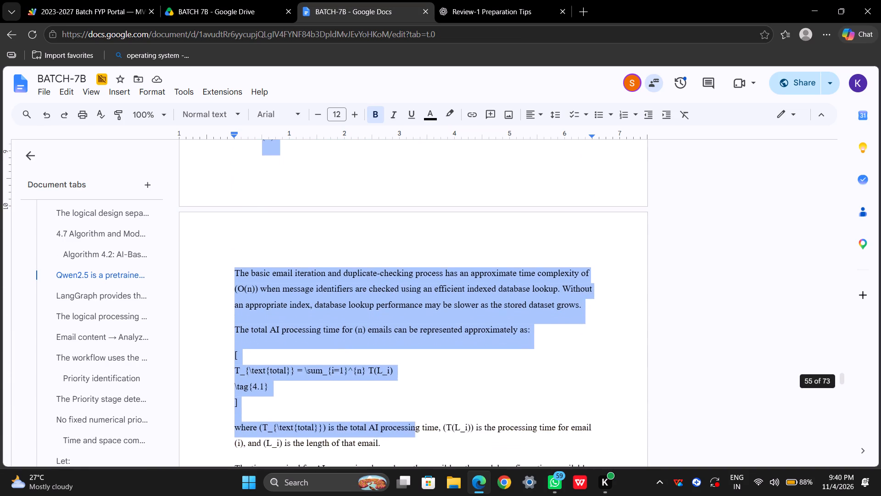
pyautogui.moveTo(418, 411); pyautogui.dragTo(452, 410)
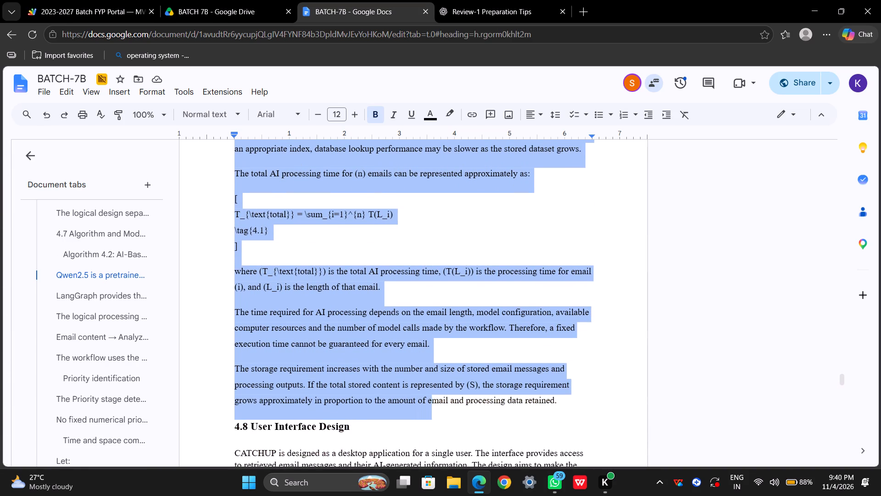
pyautogui.moveTo(452, 410); pyautogui.dragTo(561, 400)
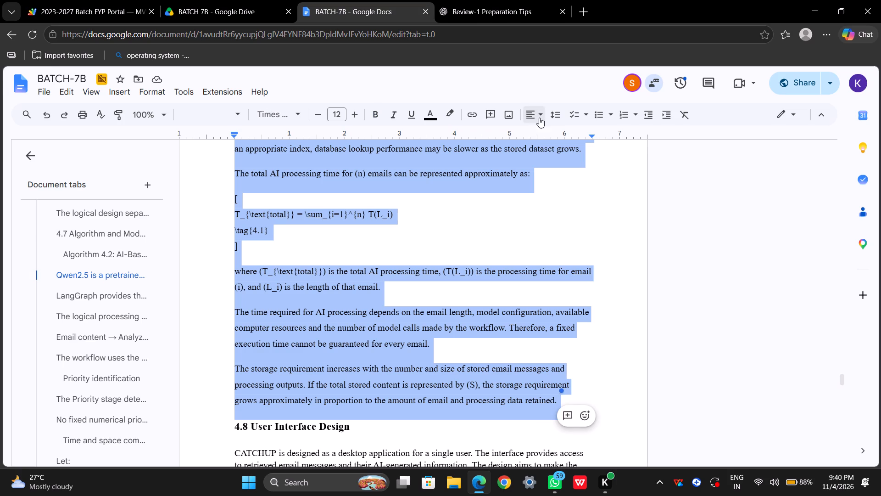
pyautogui.click(556, 117)
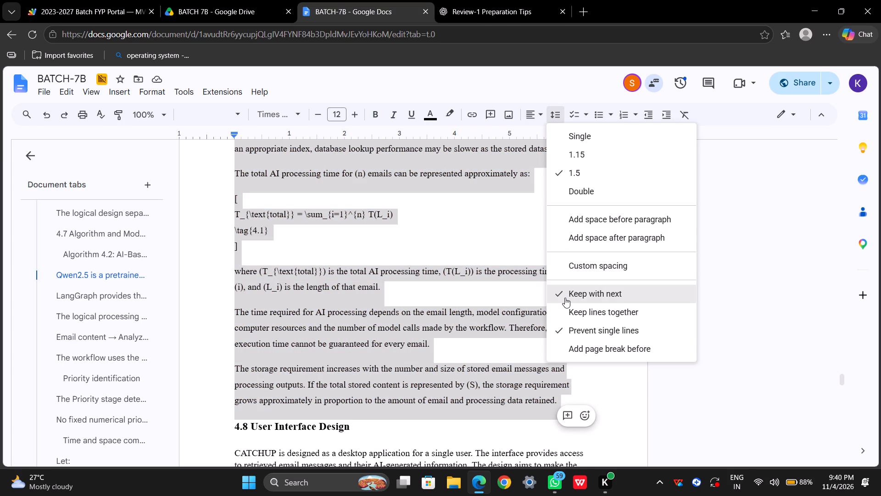
pyautogui.click(576, 265)
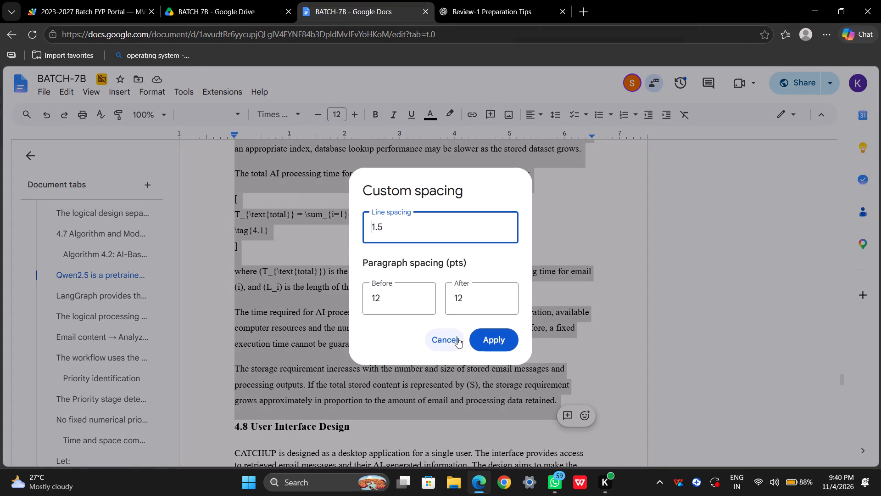
pyautogui.click(457, 338)
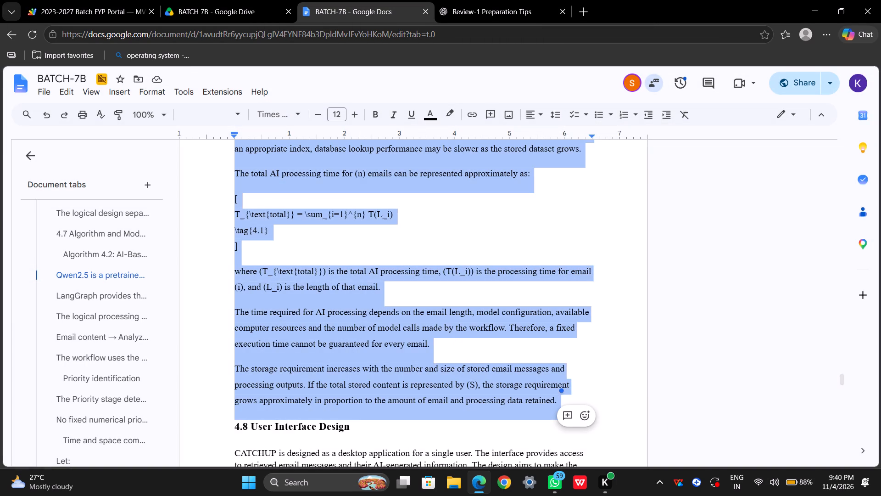
pyautogui.hotkey('ctrl', 'x')
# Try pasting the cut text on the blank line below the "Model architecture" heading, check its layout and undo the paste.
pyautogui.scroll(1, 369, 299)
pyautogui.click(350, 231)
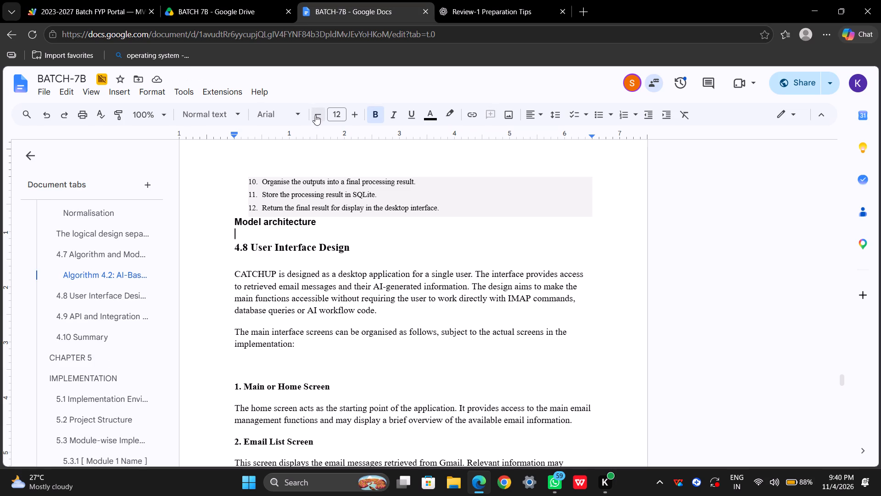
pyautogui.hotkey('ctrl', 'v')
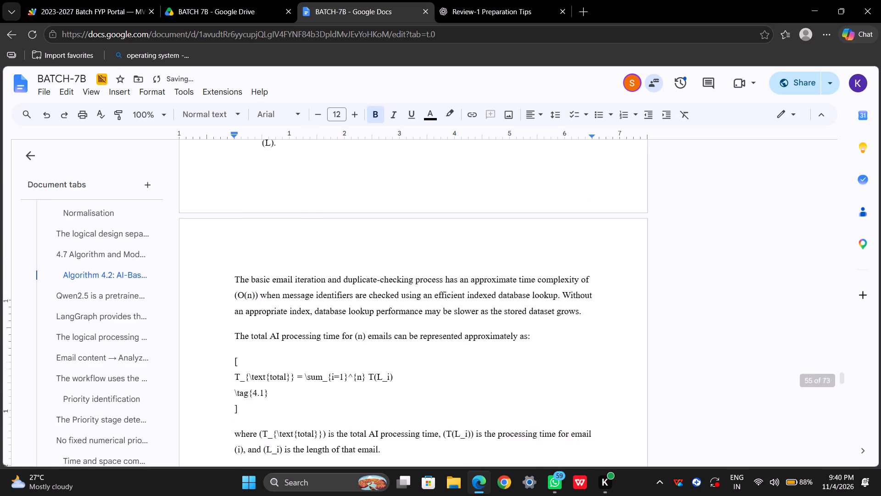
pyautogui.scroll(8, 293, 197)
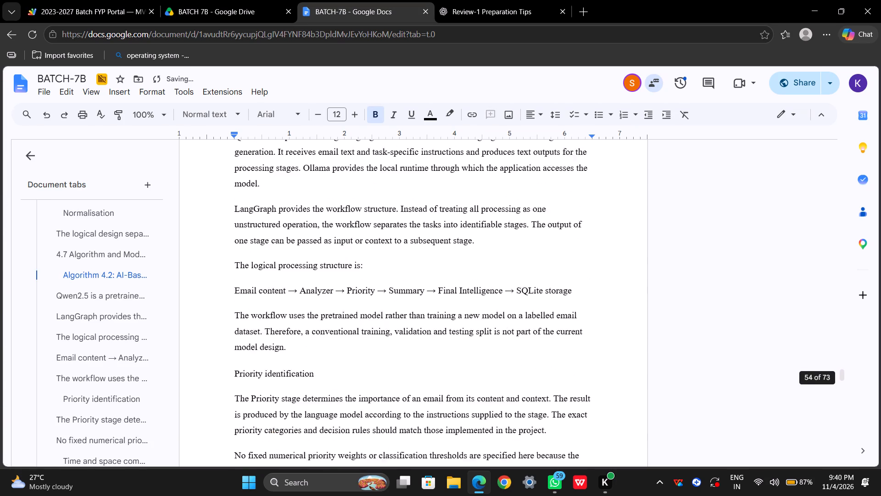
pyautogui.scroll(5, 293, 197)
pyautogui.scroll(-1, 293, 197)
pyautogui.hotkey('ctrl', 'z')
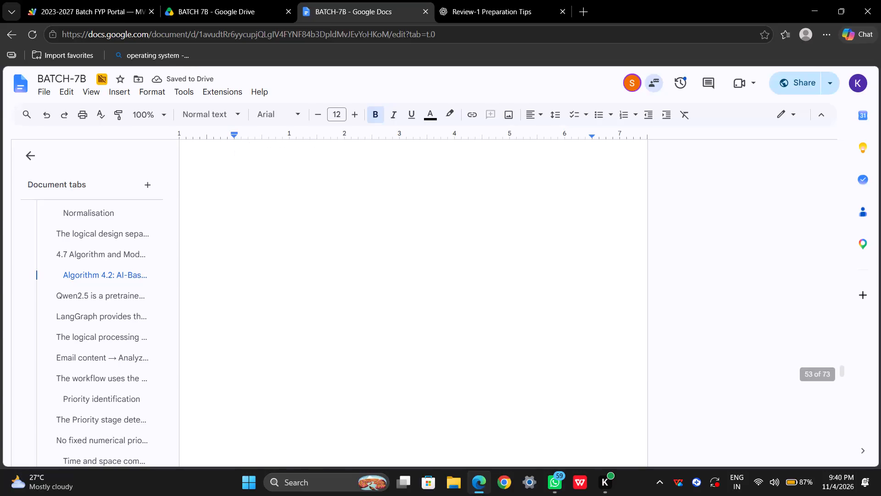
# Insert a blank line above the "Model architecture" heading, leaving a single blank line between it and heading 4.8.
pyautogui.scroll(1, 293, 197)
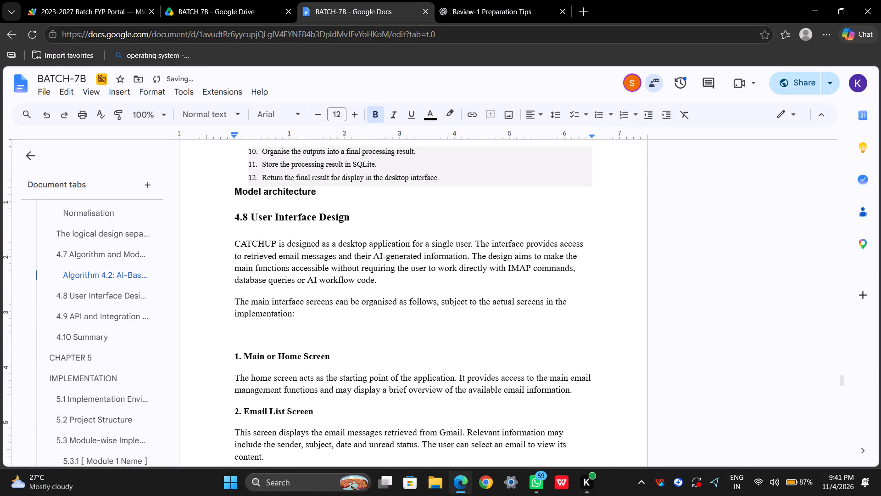
pyautogui.click(259, 203)
pyautogui.press('Return')
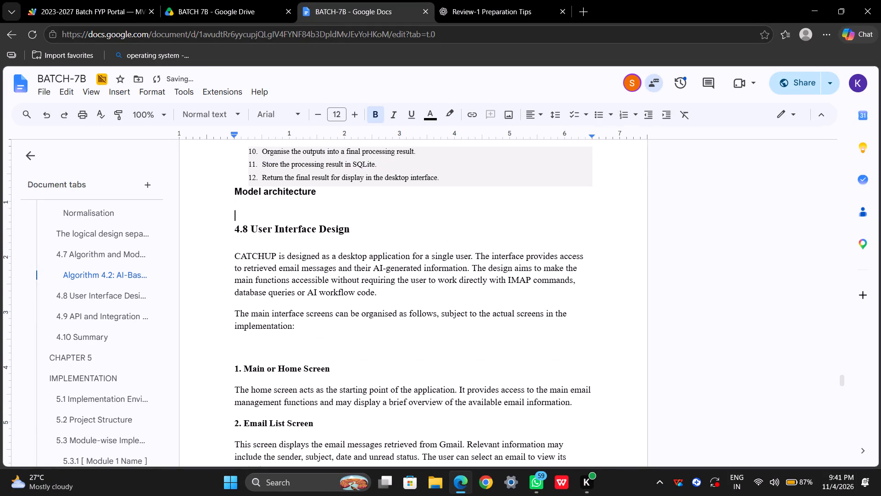
pyautogui.click(237, 190)
pyautogui.press('Return')
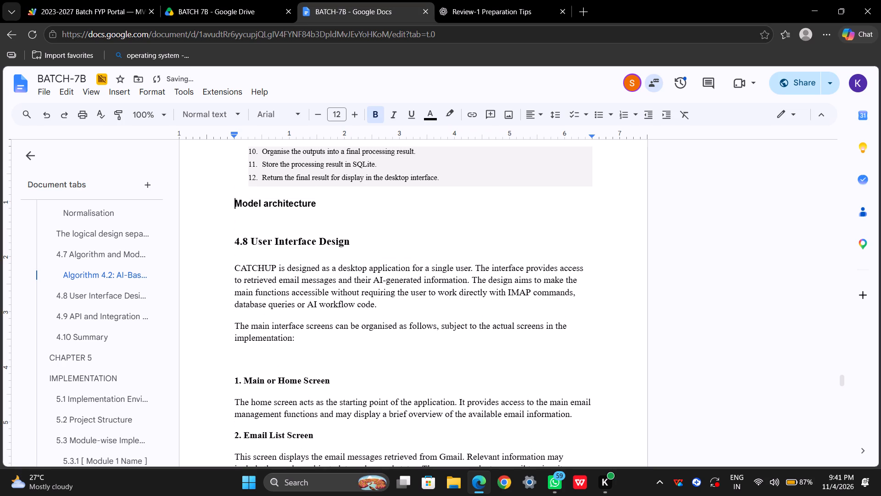
pyautogui.click(238, 223)
pyautogui.press('BackSpace')
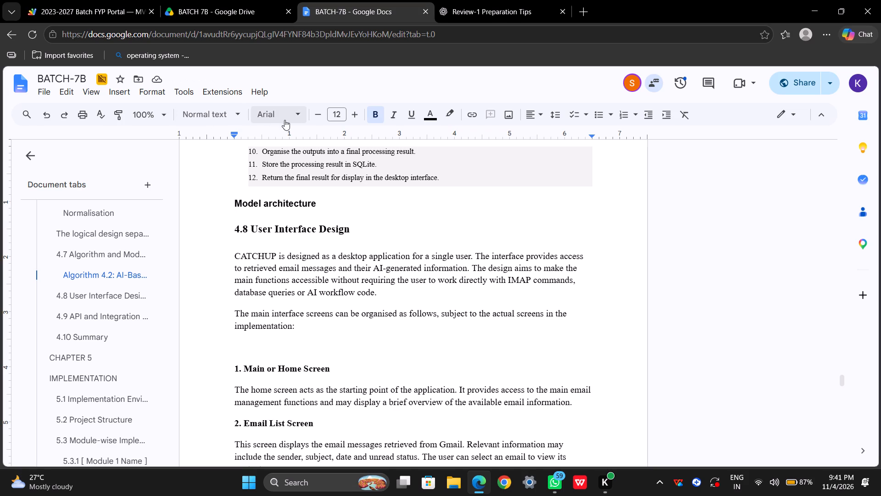
# Set the blank line below "Model architecture" to Times New Roman without bold.
pyautogui.click(294, 112)
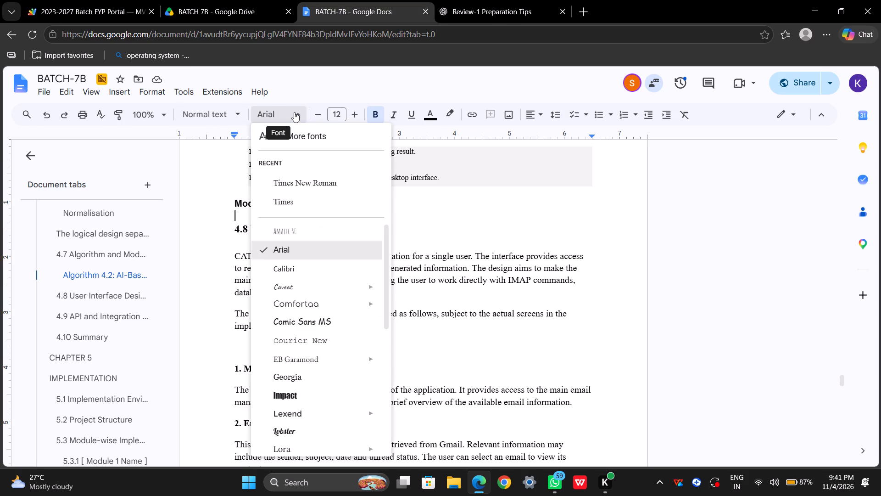
pyautogui.scroll(-1, 301, 307)
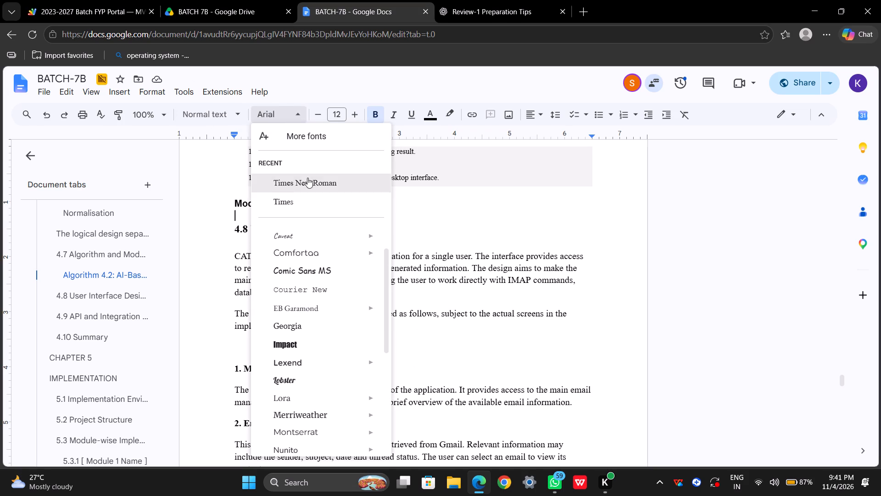
pyautogui.click(307, 178)
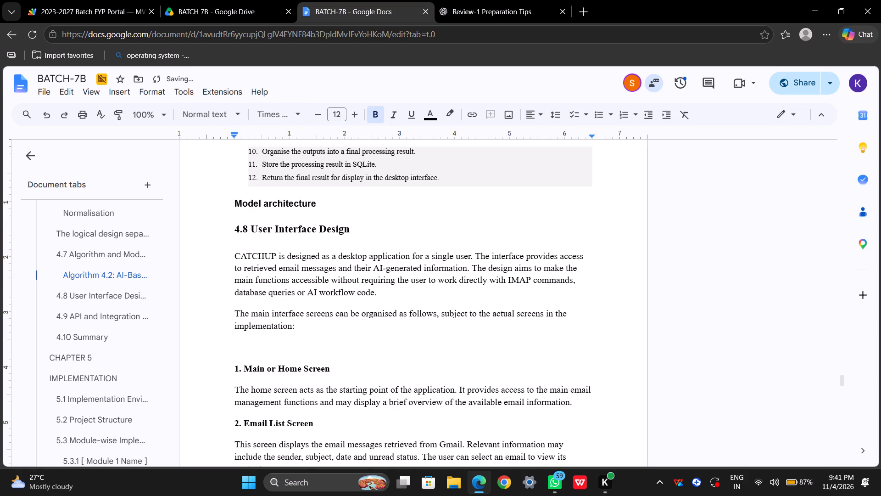
pyautogui.click(371, 119)
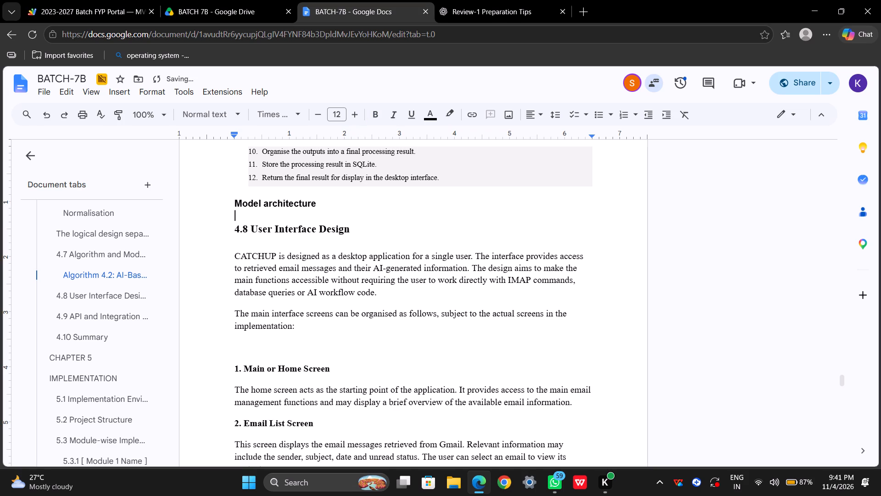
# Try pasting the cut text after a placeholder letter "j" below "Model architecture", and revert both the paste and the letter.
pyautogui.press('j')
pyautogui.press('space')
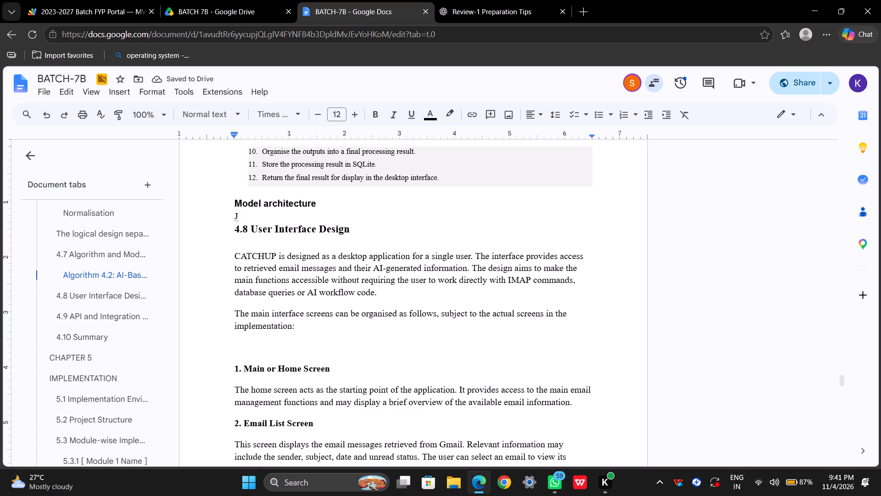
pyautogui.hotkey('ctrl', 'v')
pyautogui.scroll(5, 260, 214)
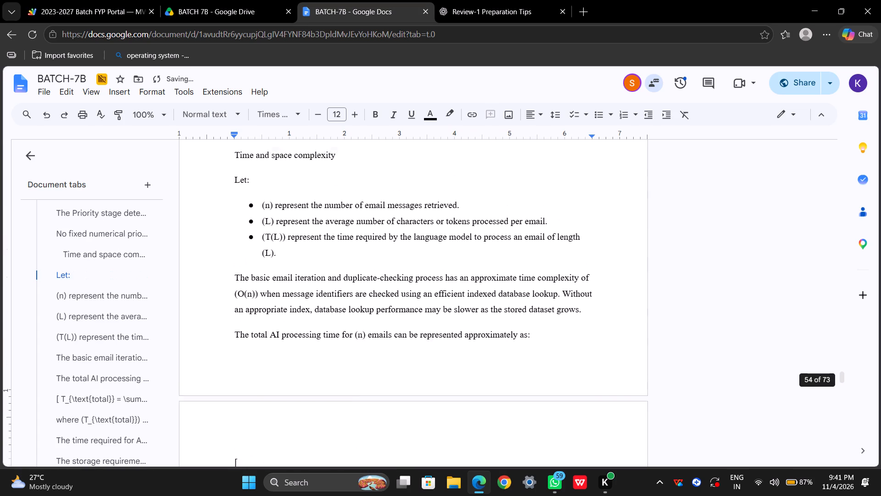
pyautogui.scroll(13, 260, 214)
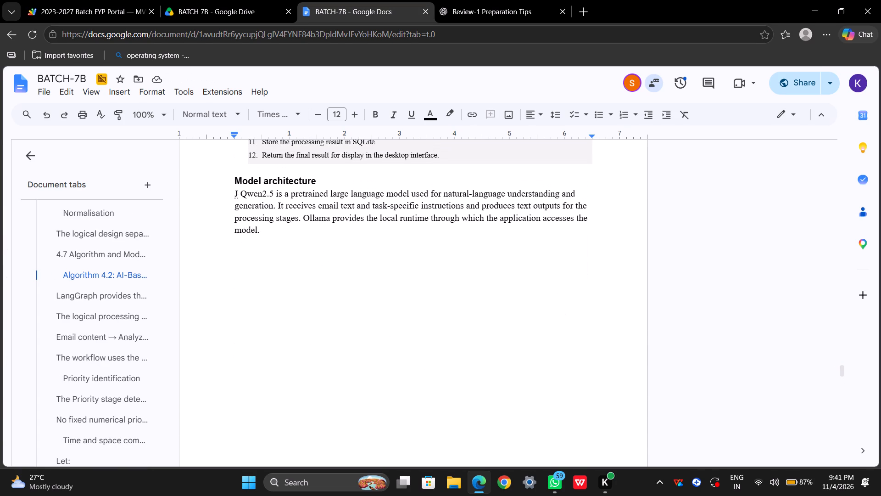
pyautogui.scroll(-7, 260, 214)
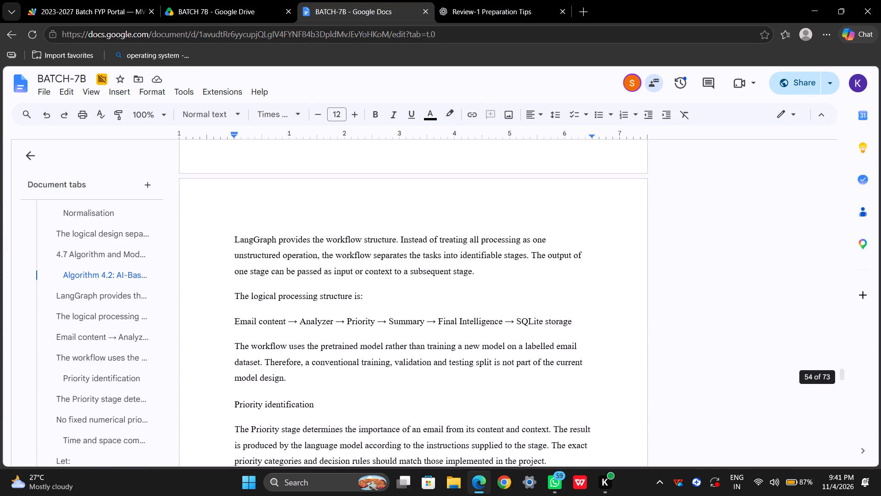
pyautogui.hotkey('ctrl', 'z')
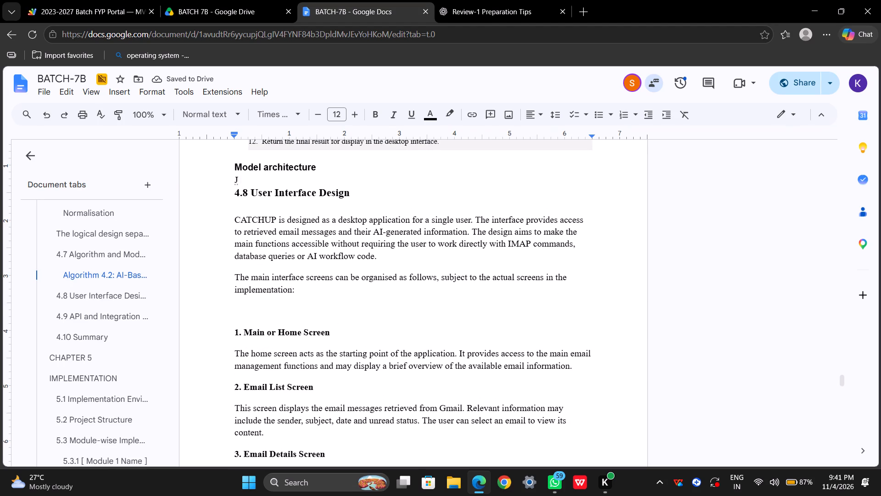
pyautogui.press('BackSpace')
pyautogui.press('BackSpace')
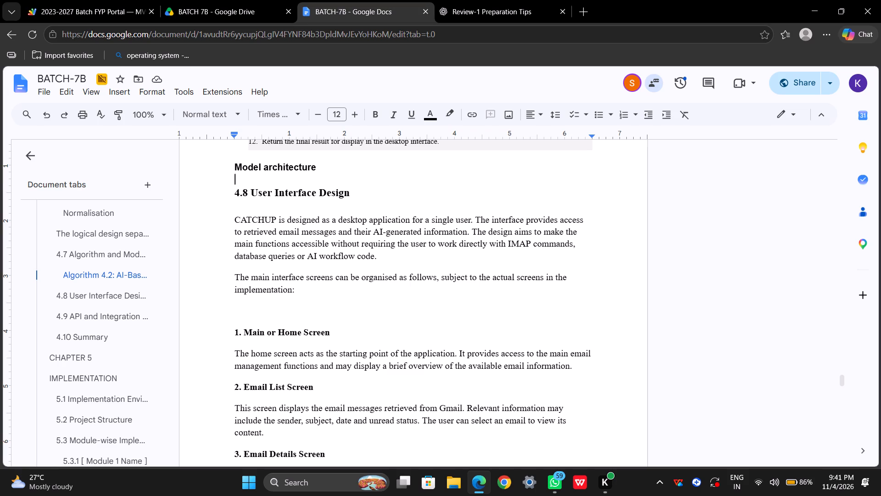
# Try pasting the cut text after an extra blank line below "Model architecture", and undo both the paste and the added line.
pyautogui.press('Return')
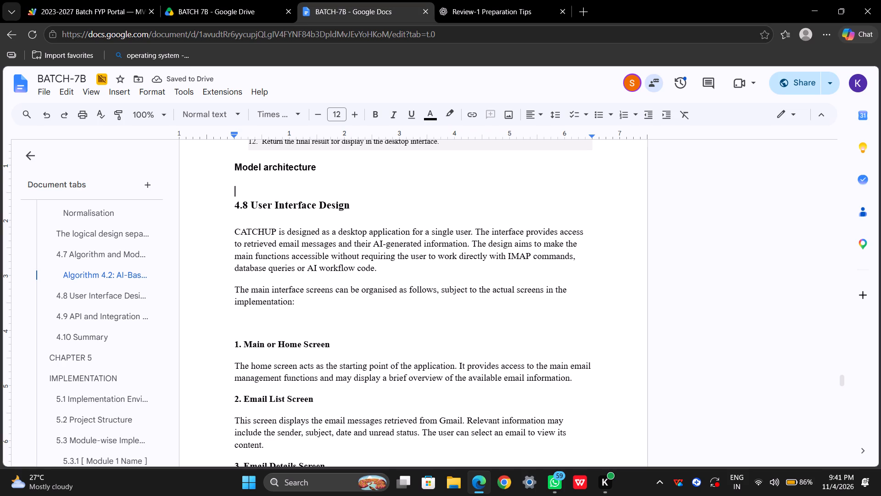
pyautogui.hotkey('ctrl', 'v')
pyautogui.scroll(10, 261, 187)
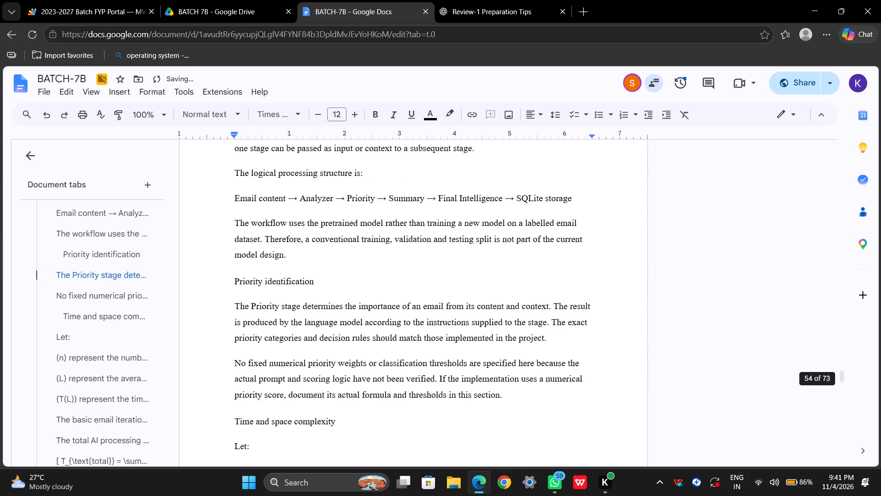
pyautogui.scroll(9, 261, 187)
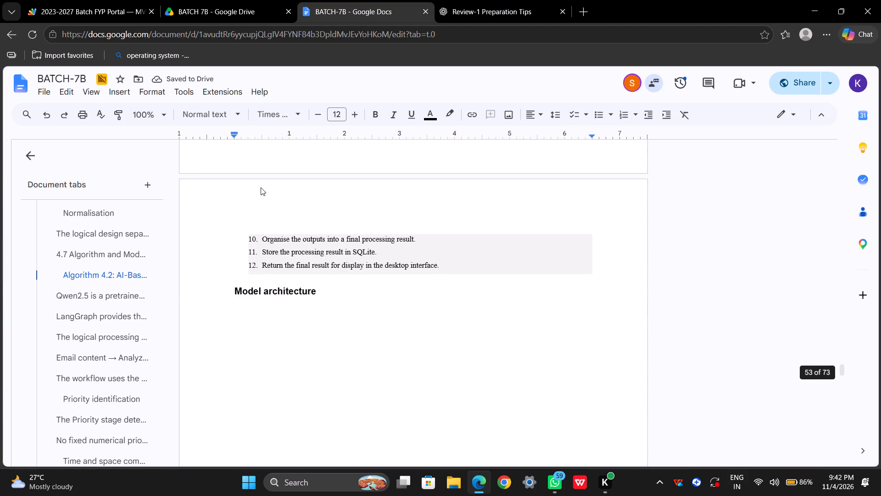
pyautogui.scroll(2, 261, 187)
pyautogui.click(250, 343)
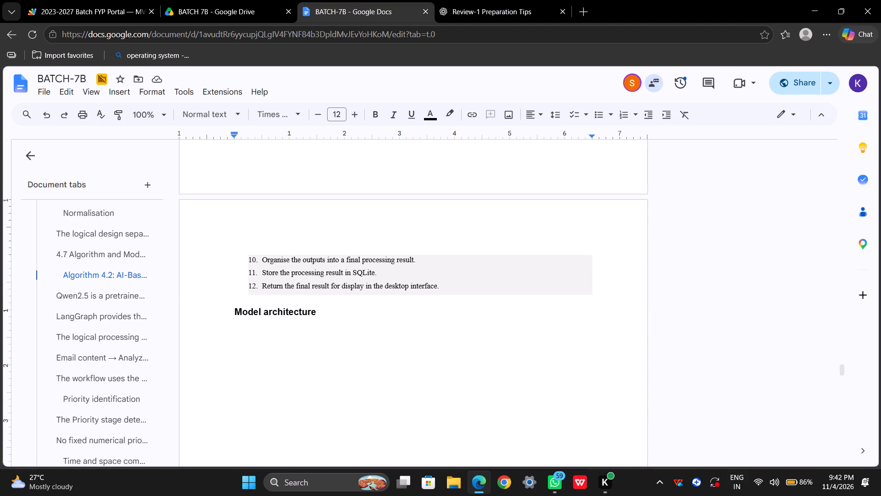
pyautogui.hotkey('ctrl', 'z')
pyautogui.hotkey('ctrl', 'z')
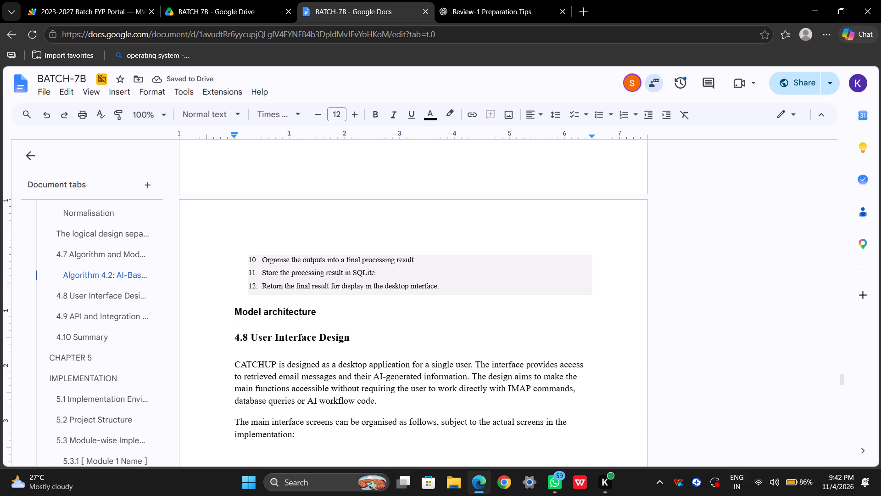
# Insert a blank line between the "4.8 User Interface Design" heading and the paragraph beginning "CATCHUP is designed as a desktop application".
pyautogui.click(250, 343)
pyautogui.click(229, 367)
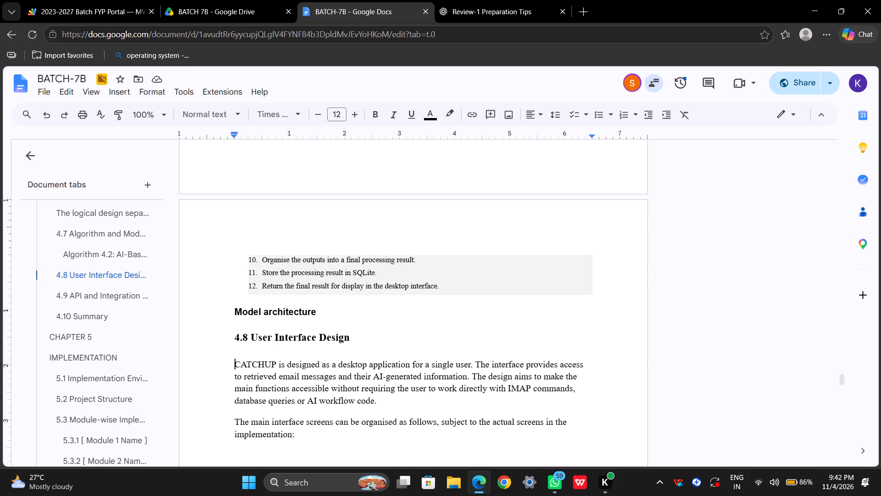
pyautogui.press('Return')
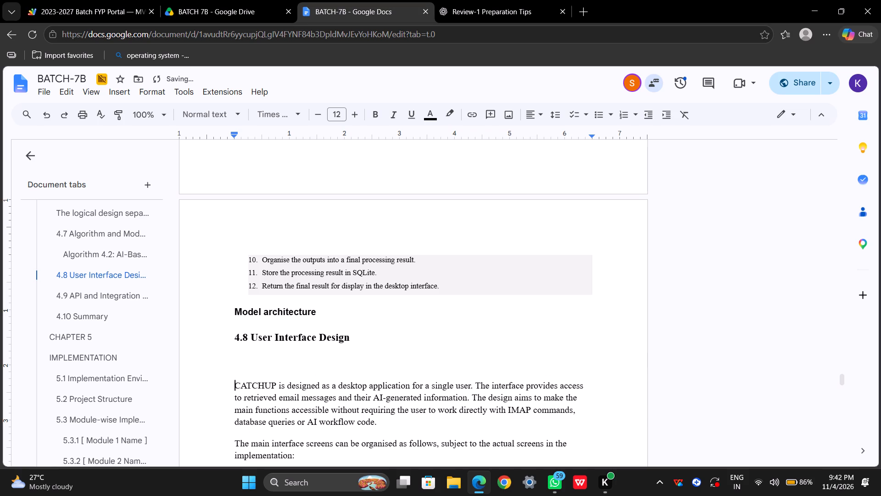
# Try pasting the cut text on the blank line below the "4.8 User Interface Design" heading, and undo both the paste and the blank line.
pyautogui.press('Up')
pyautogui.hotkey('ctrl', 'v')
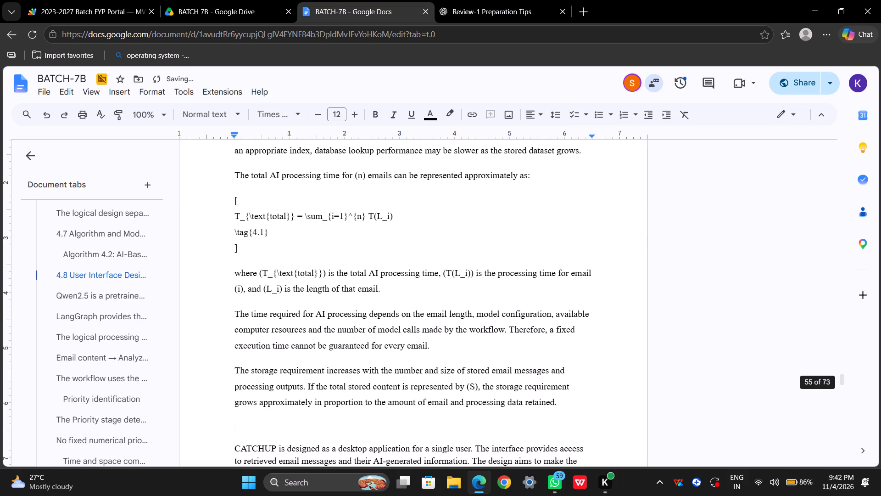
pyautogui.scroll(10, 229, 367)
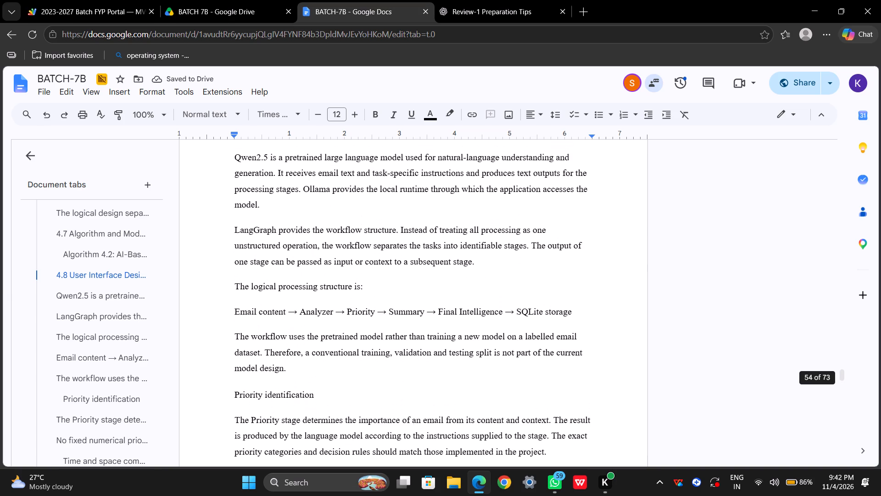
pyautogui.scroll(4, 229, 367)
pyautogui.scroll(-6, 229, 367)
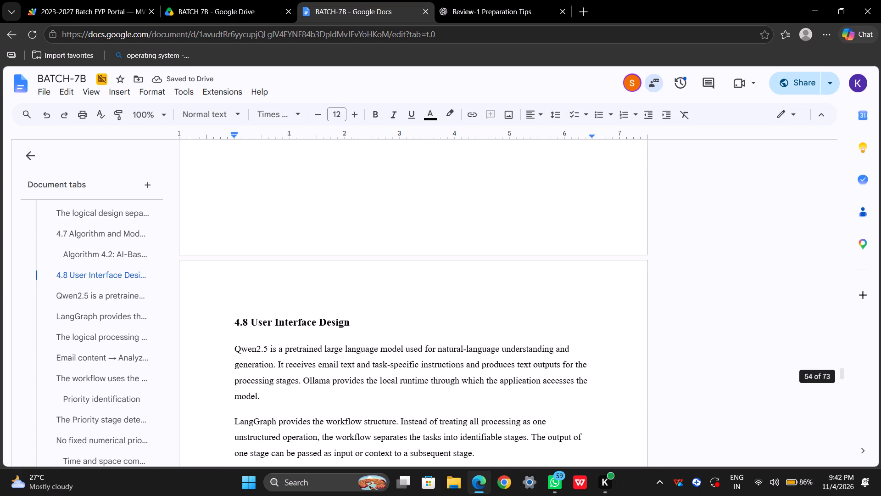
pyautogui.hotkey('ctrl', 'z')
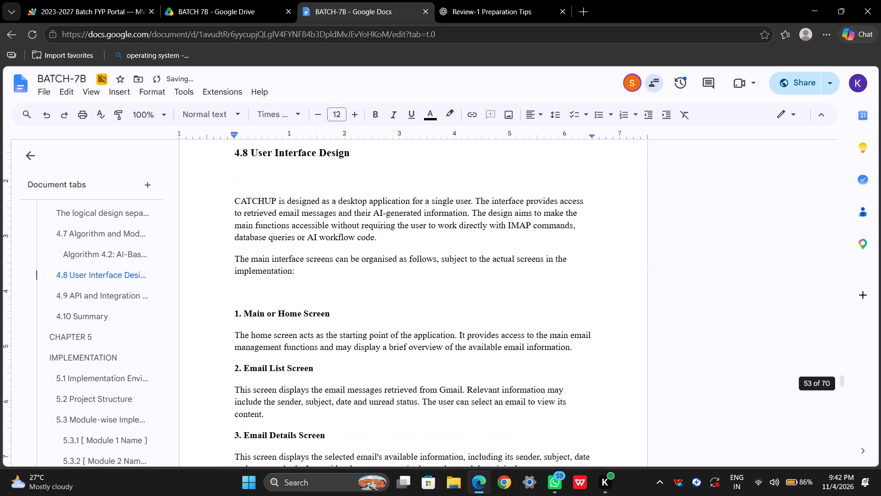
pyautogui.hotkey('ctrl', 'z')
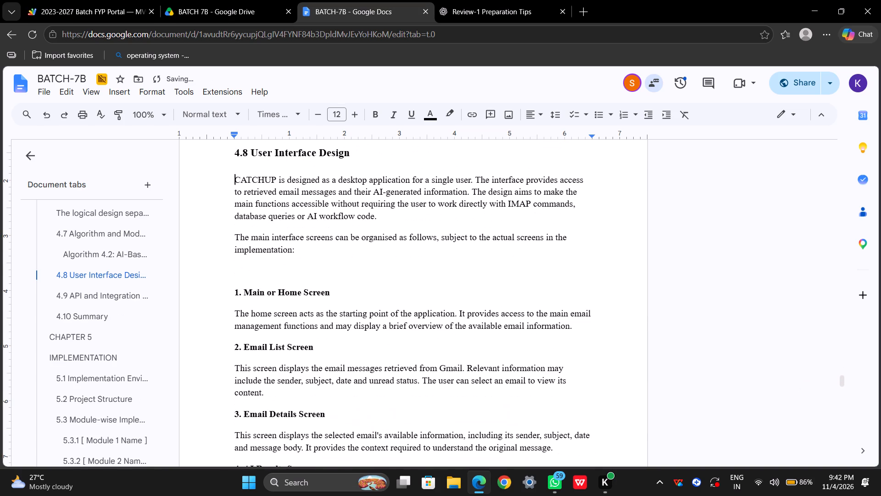
# Delete the "Model architecture" heading and its empty line between step 12 of Algorithm 4.2 and the "4.8 User Interface Design" heading.
pyautogui.scroll(5, 229, 367)
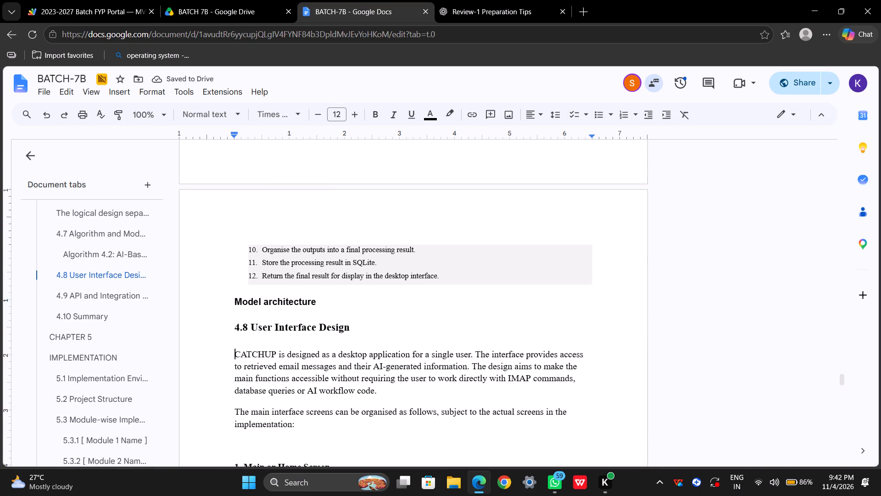
pyautogui.click(321, 304)
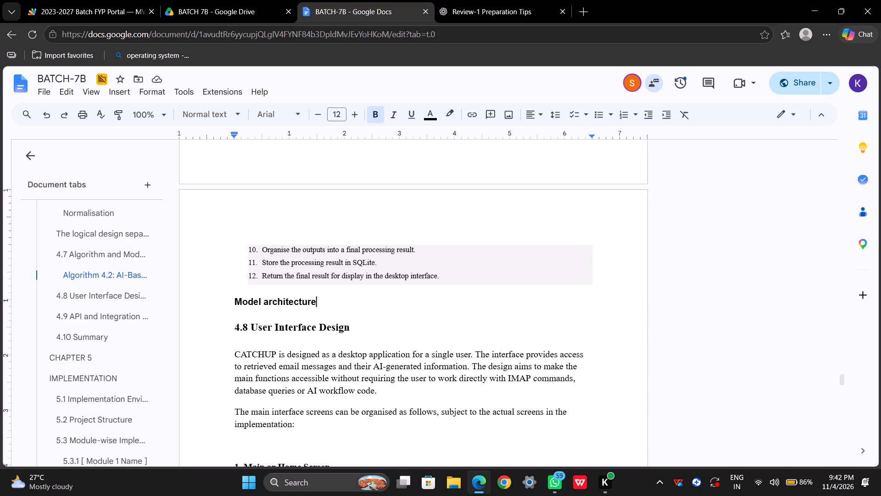
pyautogui.scroll(5, 321, 304)
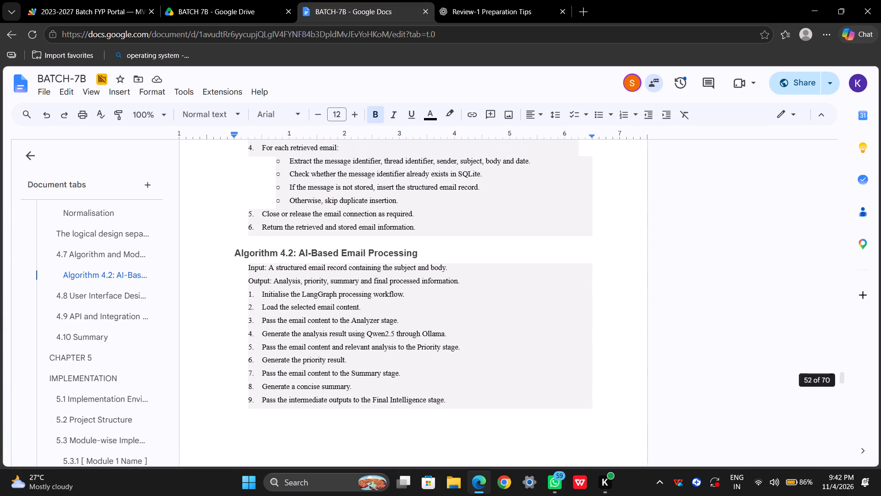
pyautogui.scroll(4, 321, 304)
pyautogui.scroll(-6, 321, 304)
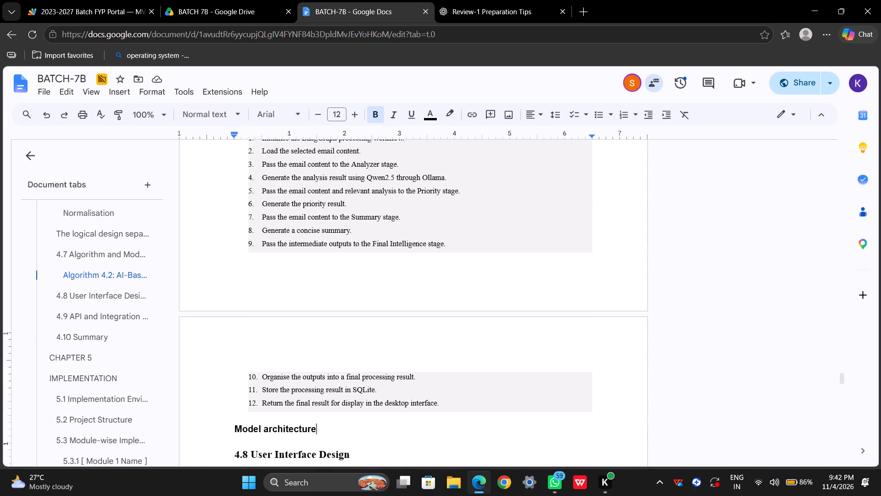
pyautogui.scroll(-1, 321, 304)
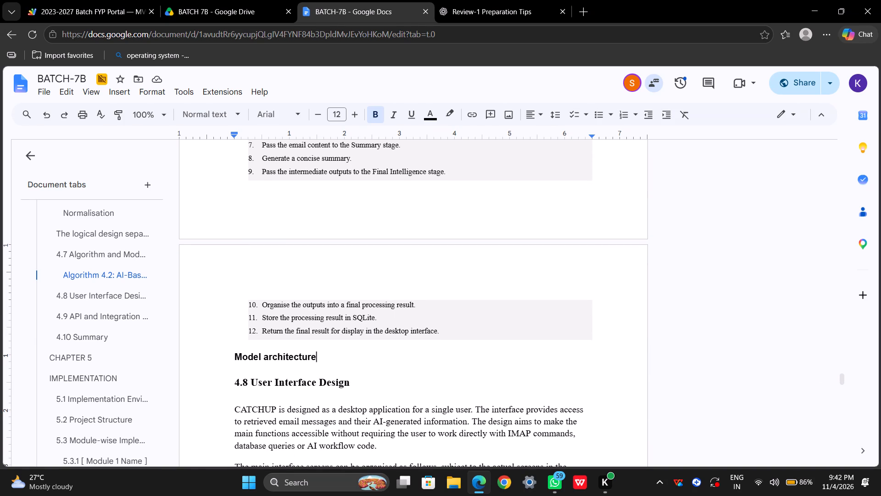
pyautogui.moveTo(321, 304); pyautogui.dragTo(297, 308)
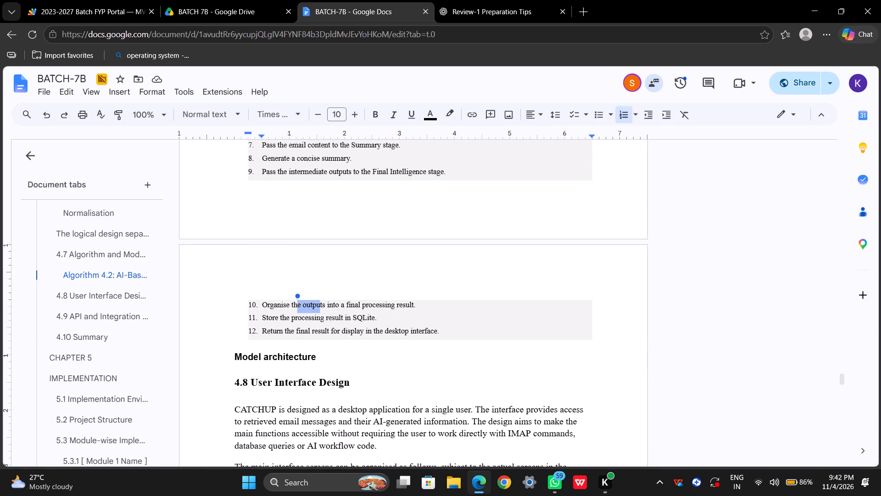
pyautogui.click(297, 308)
pyautogui.moveTo(327, 363); pyautogui.dragTo(224, 360)
pyautogui.press('BackSpace')
pyautogui.press('BackSpace')
pyautogui.press('BackSpace')
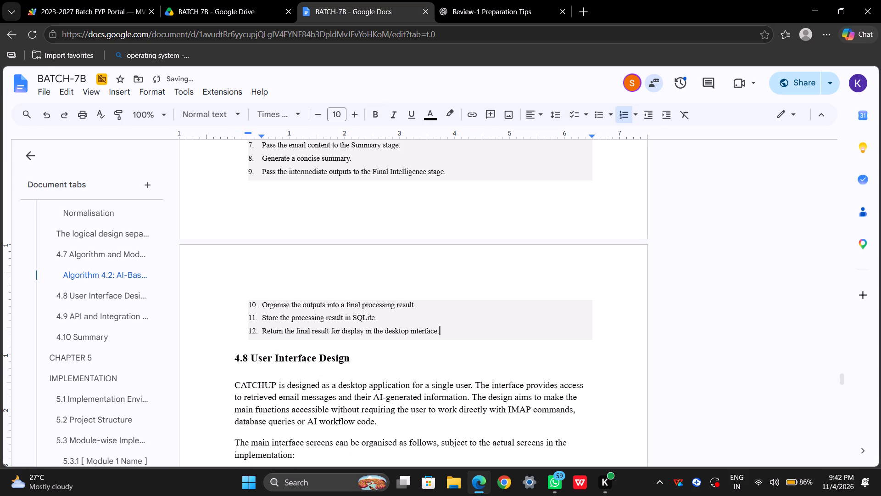
pyautogui.scroll(-8, 212, 411)
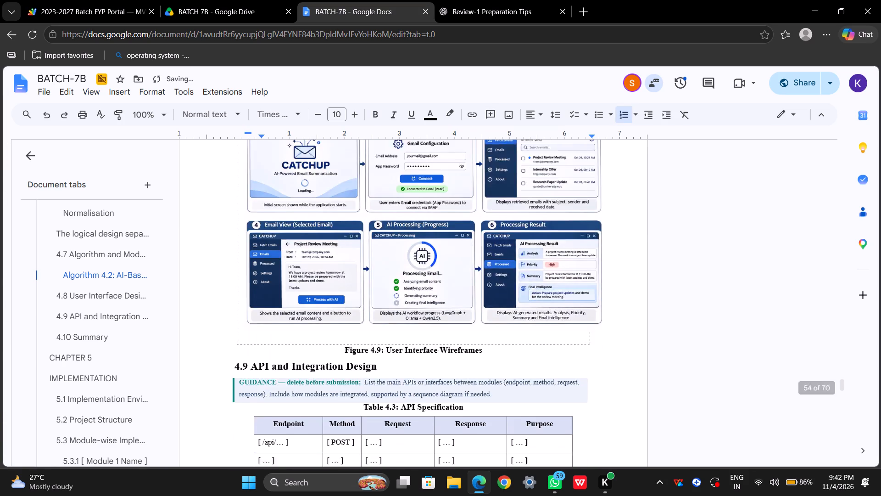
pyautogui.scroll(-5, 212, 411)
pyautogui.scroll(1, 212, 411)
pyautogui.scroll(-5, 212, 411)
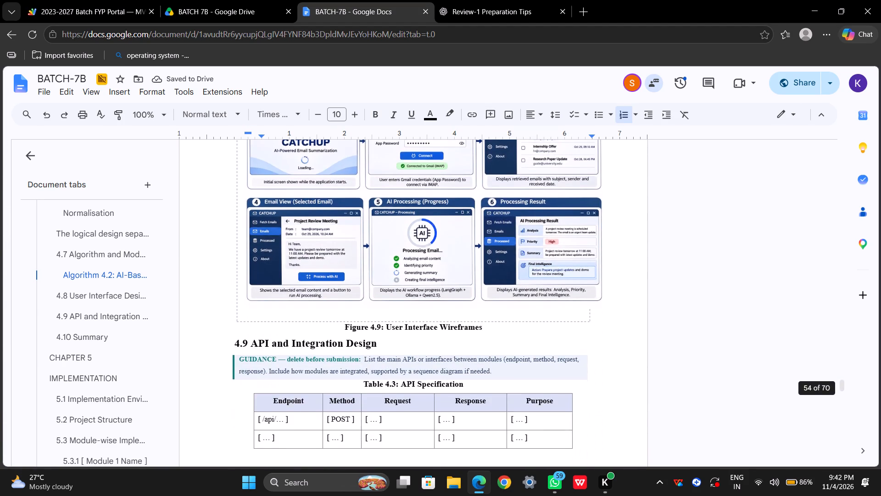
pyautogui.scroll(-1, 212, 411)
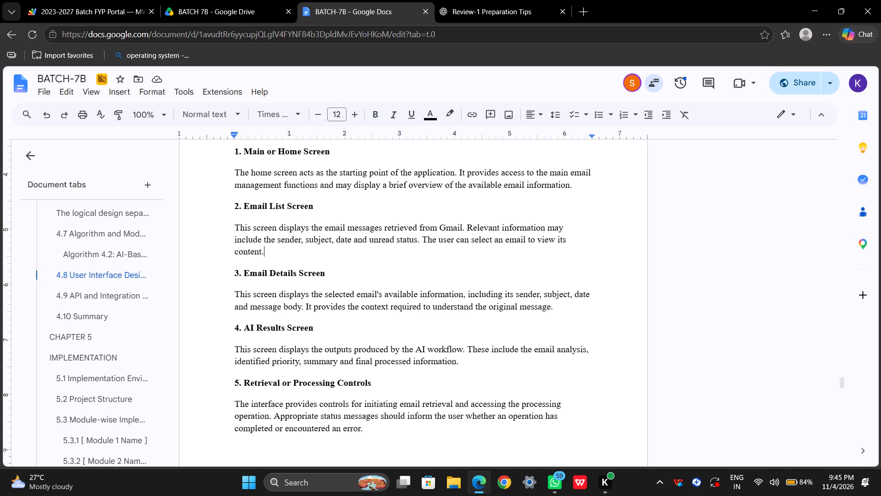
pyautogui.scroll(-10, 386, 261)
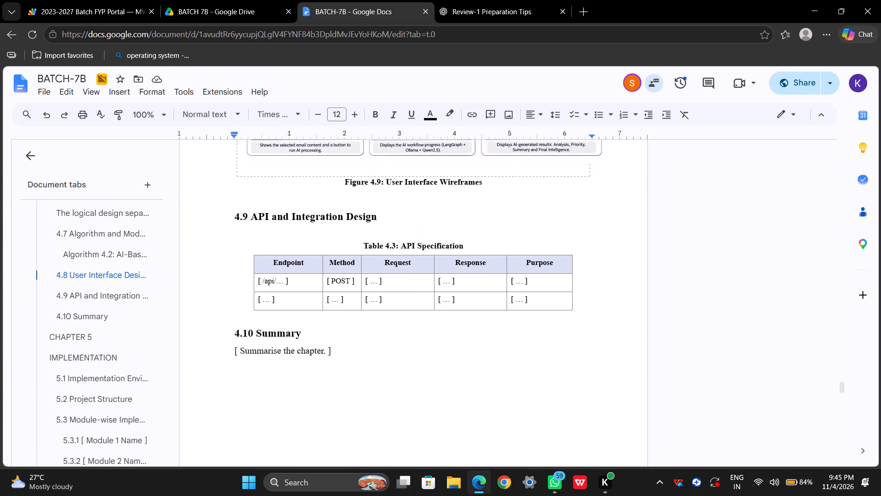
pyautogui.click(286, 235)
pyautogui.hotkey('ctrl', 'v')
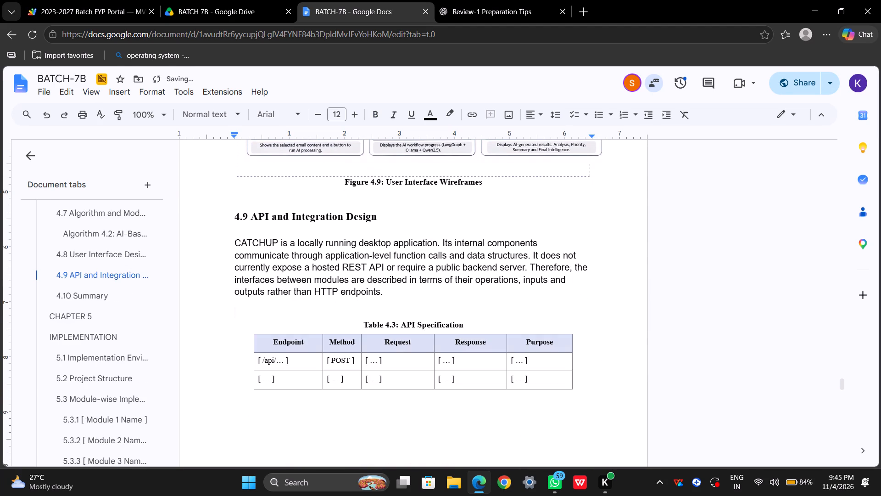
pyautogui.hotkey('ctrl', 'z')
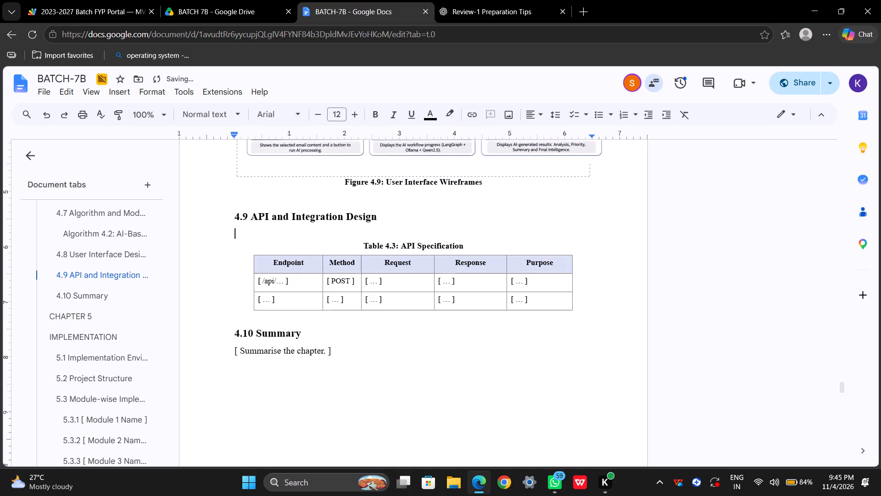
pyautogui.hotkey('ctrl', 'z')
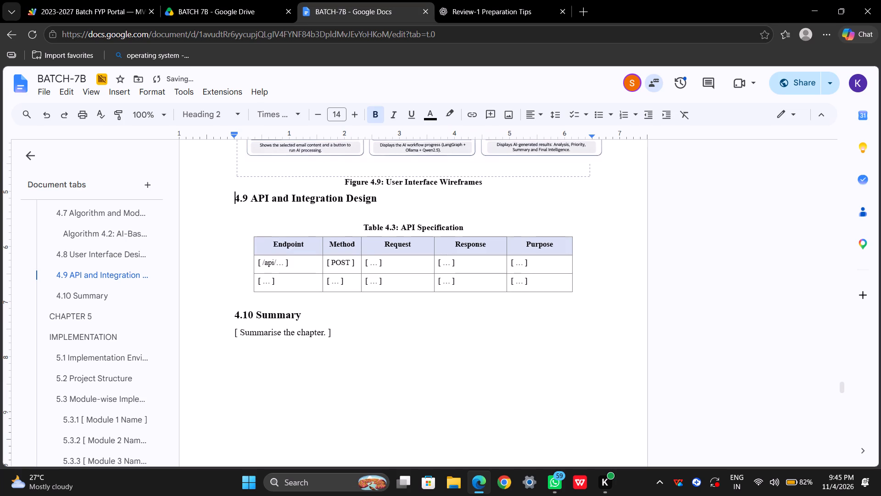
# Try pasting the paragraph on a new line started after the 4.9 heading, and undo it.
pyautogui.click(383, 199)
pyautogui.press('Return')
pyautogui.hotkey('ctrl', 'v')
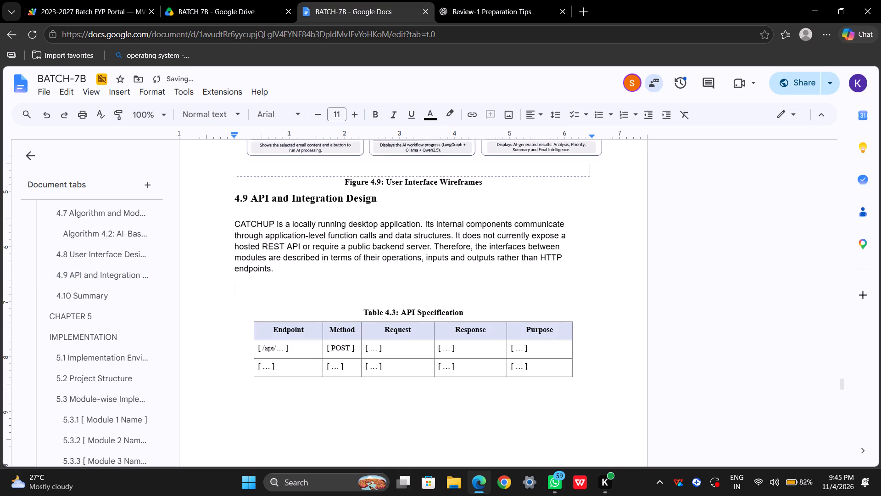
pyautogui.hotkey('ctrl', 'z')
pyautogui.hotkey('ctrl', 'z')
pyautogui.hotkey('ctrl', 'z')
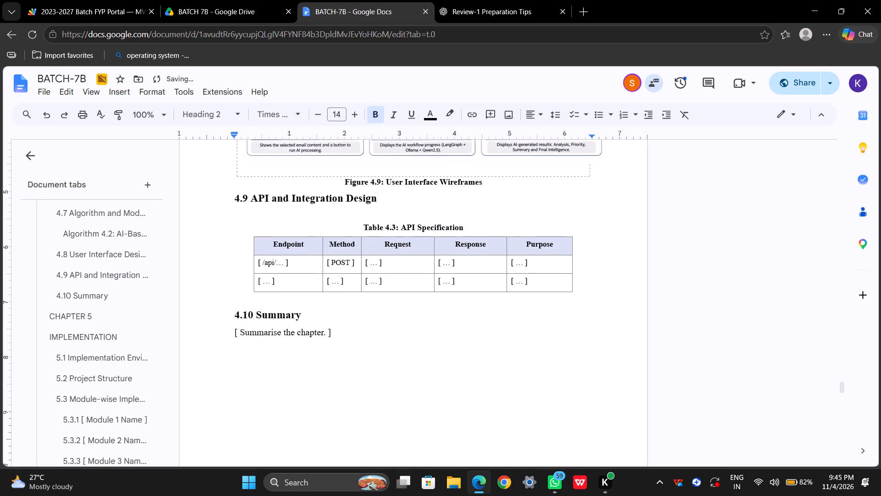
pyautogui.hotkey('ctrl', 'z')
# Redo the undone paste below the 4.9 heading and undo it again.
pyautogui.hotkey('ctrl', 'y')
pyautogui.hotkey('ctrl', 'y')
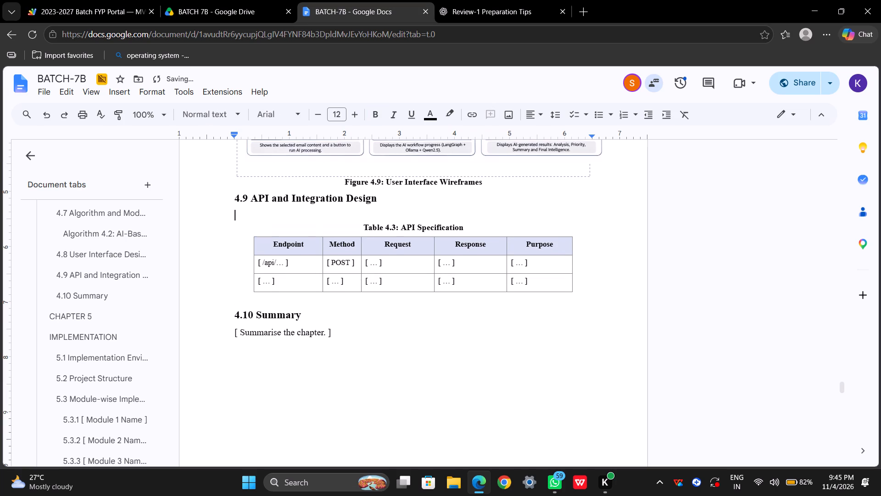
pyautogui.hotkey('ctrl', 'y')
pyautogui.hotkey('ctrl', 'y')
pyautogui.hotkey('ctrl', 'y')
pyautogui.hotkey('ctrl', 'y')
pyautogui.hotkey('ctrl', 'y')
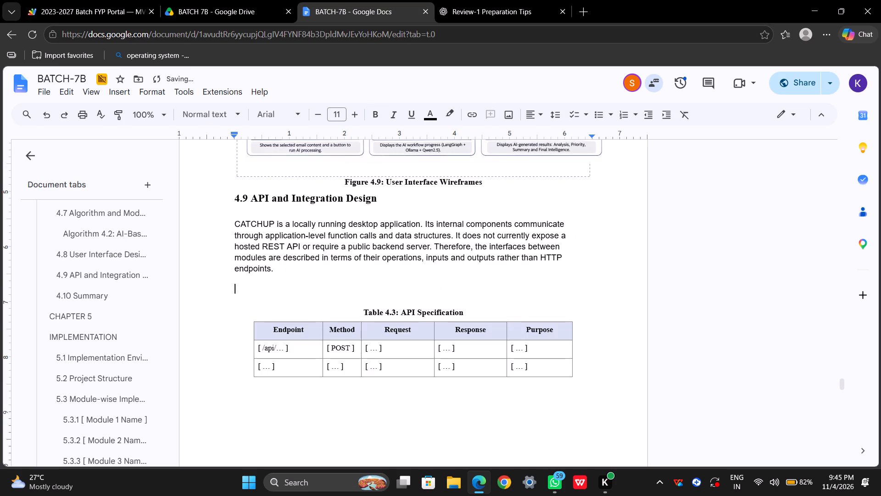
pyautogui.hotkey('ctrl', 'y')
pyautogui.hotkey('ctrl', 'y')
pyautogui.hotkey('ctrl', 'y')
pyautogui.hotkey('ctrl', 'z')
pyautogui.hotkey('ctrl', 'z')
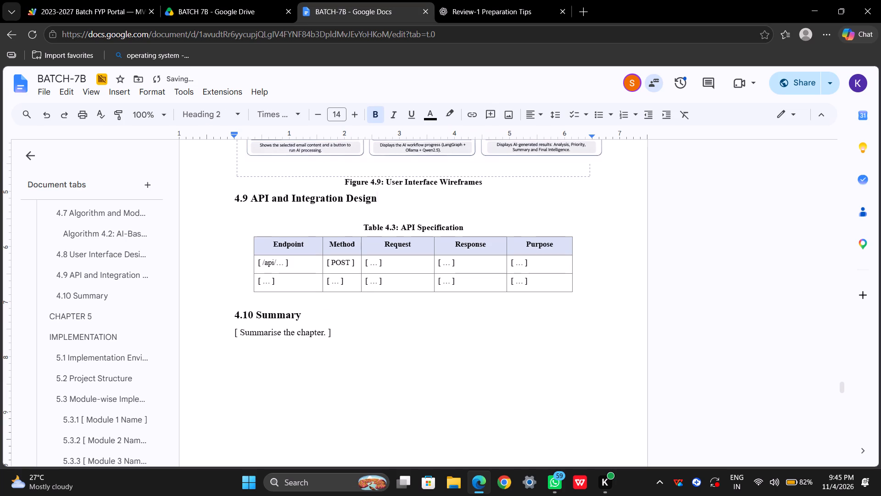
# Insert a blank line between the Figure 4.9 caption and the "4.9 API and Integration Design" heading.
pyautogui.click(234, 200)
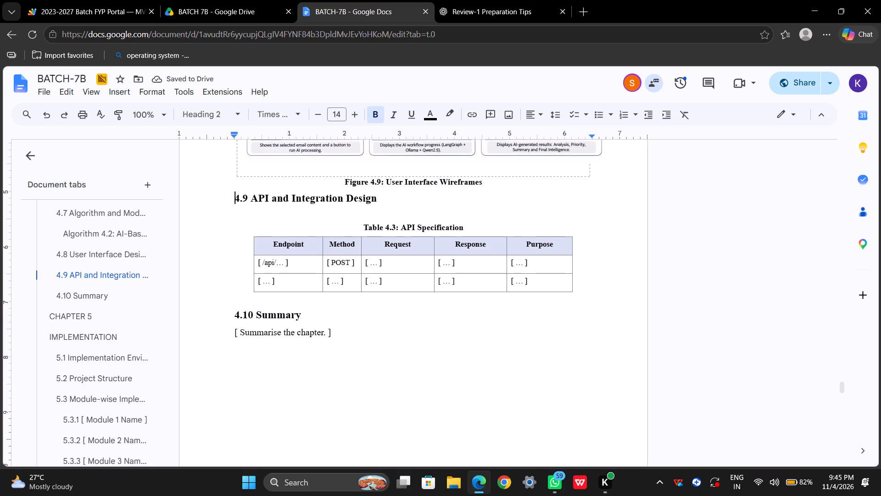
pyautogui.press('Return')
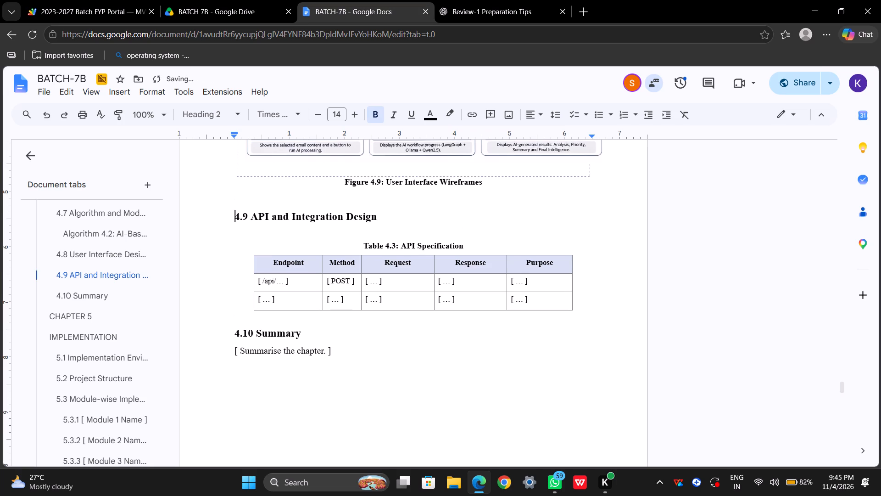
# Add a space after the 4.9 heading text and paste the copied paragraph there, undoing and repeating the paste once.
pyautogui.click(400, 220)
pyautogui.press('space')
pyautogui.hotkey('ctrl', 'v')
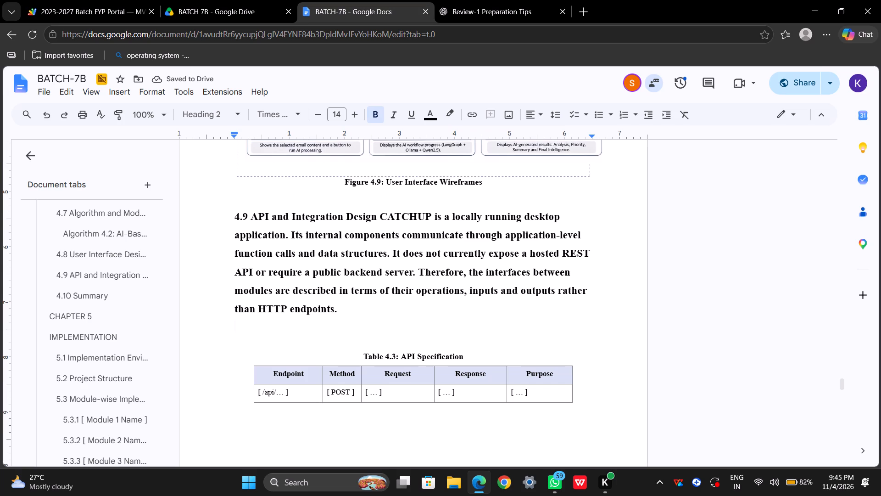
pyautogui.scroll(5, 345, 214)
pyautogui.scroll(-3, 345, 214)
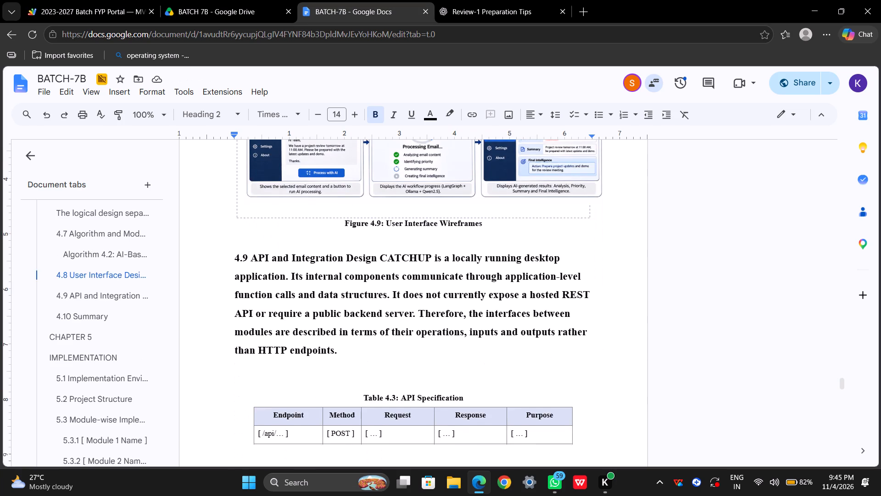
pyautogui.hotkey('ctrl', 'z')
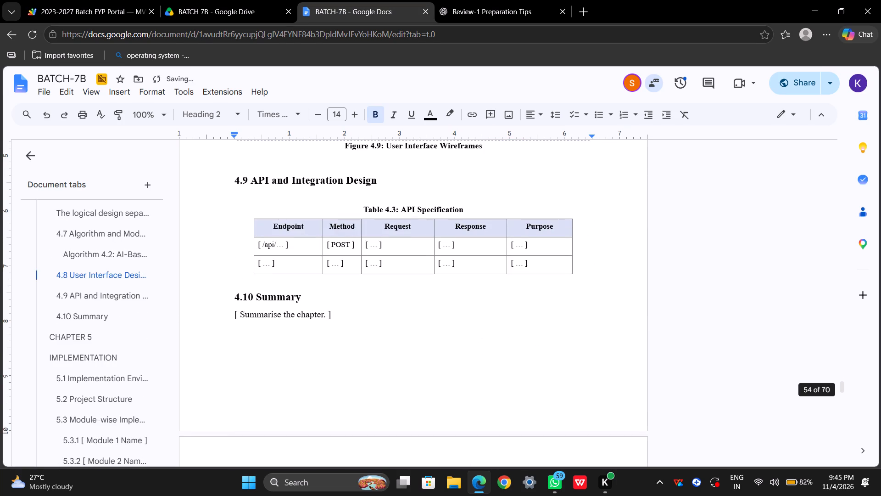
pyautogui.hotkey('ctrl', 'v')
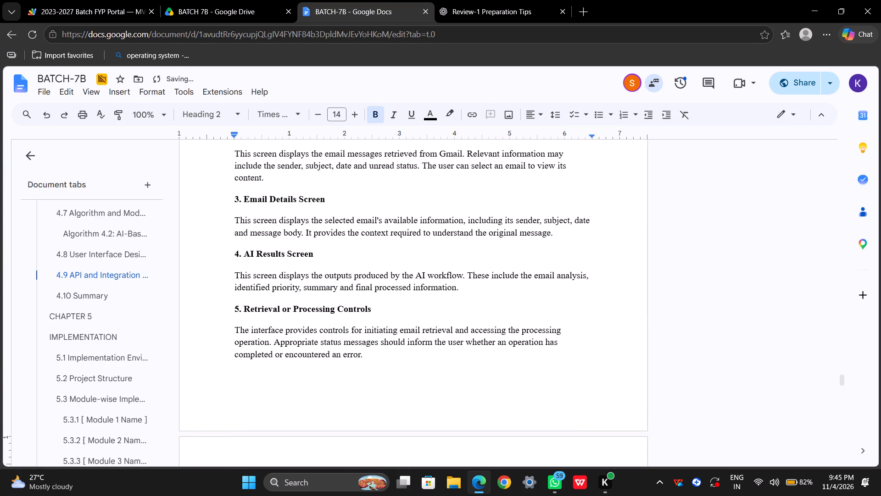
pyautogui.scroll(8, 357, 220)
pyautogui.scroll(-7, 357, 220)
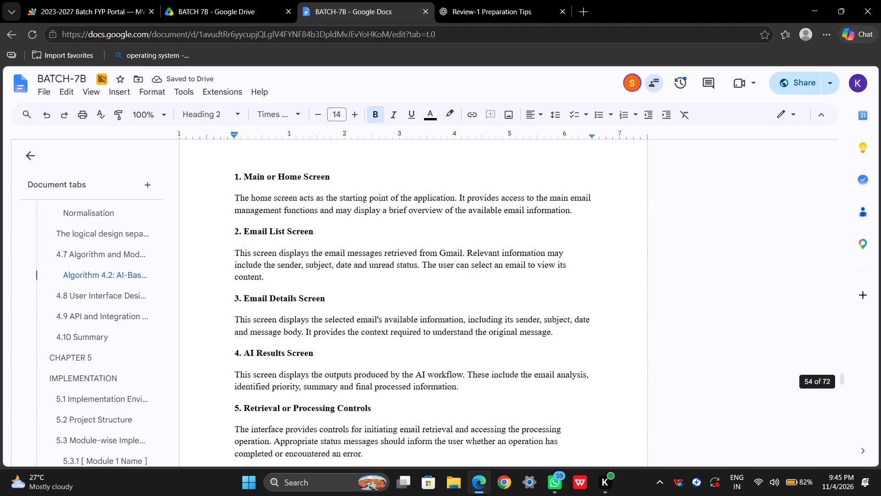
pyautogui.scroll(-7, 357, 220)
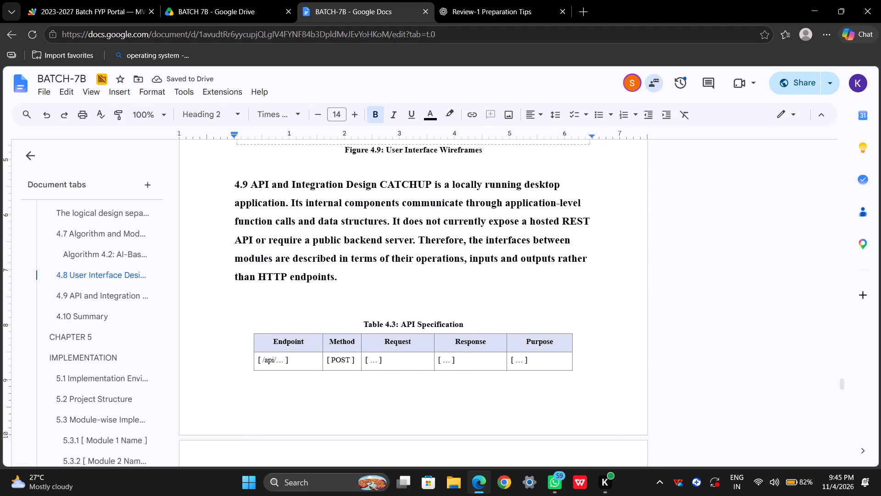
# Break the text before "CATCHUP" so the pasted paragraph starts on its own line below the 4.9 heading.
pyautogui.moveTo(379, 184); pyautogui.dragTo(387, 280)
pyautogui.click(380, 183)
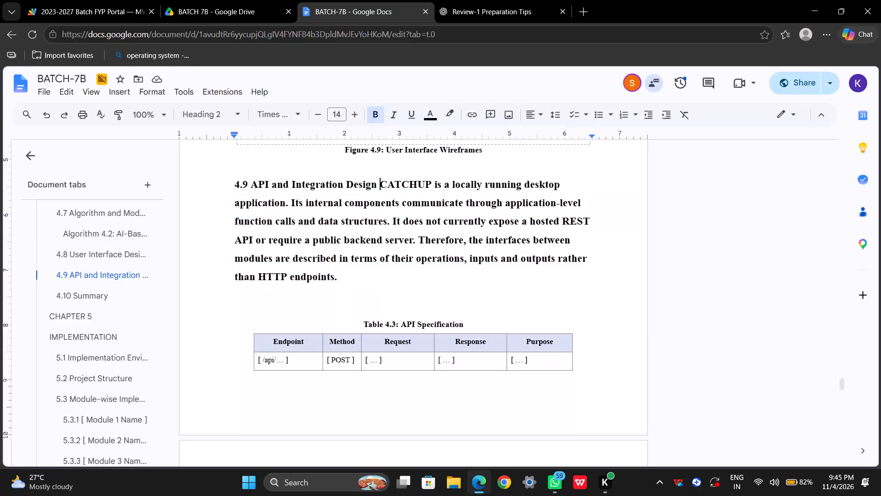
pyautogui.press('Return')
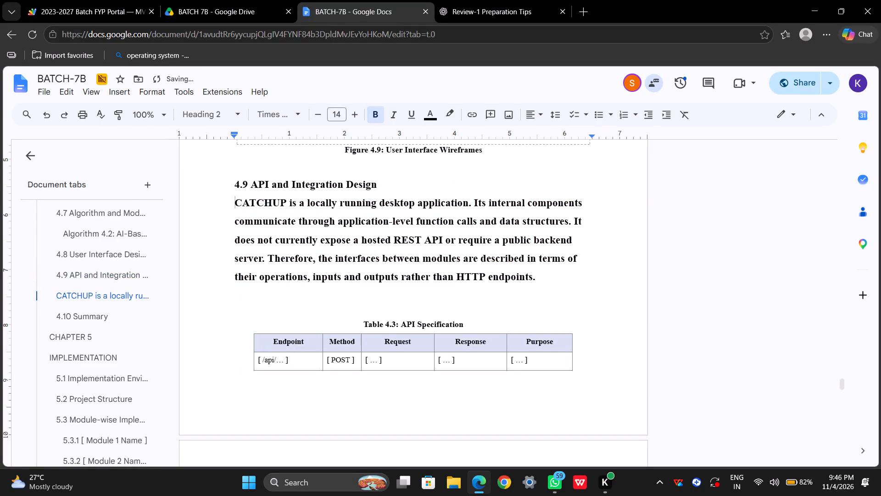
# Remove the two empty lines between the CATCHUP paragraph and the "Table 4.3: API Specification" caption.
pyautogui.click(339, 302)
pyautogui.press('BackSpace')
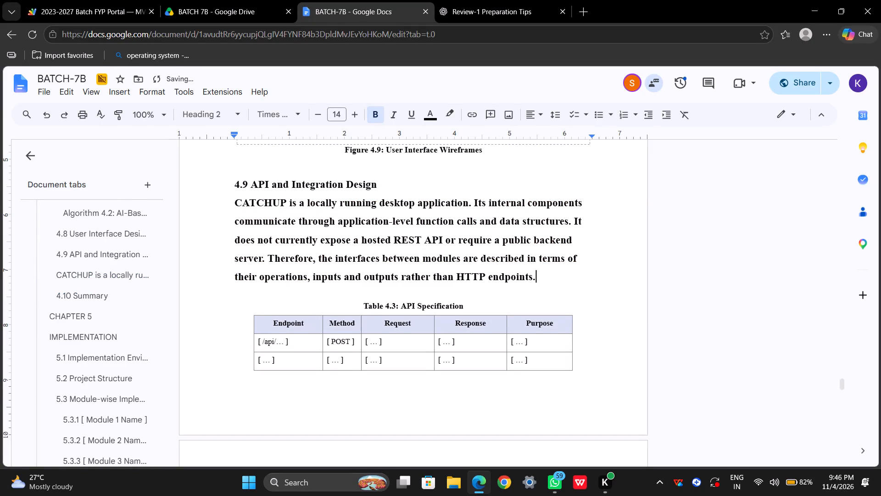
pyautogui.click(262, 298)
pyautogui.press('BackSpace')
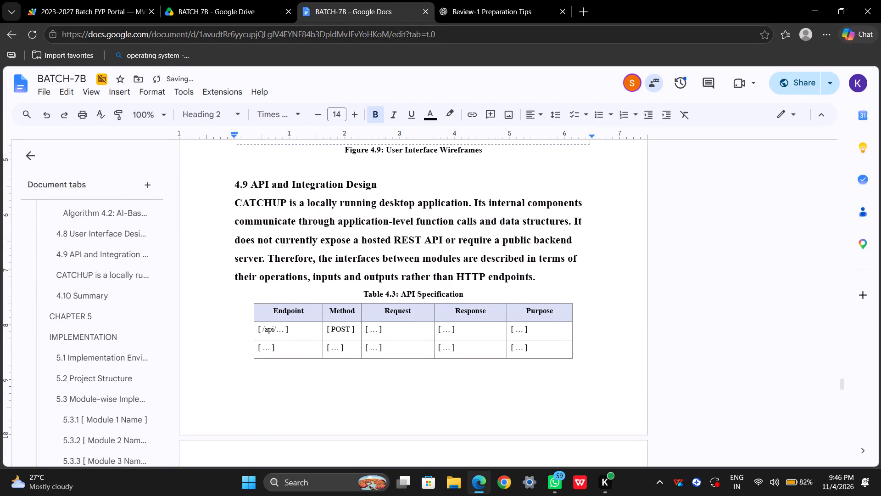
pyautogui.moveTo(551, 277); pyautogui.dragTo(245, 209)
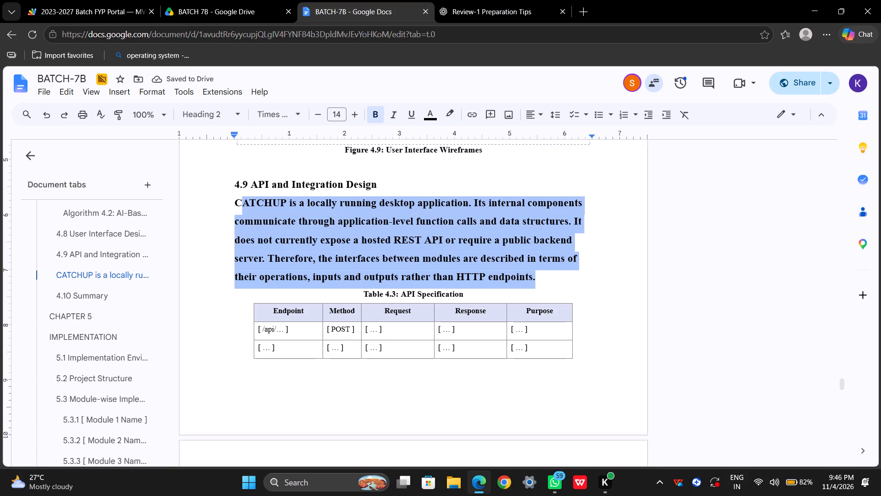
pyautogui.moveTo(245, 209); pyautogui.dragTo(238, 206)
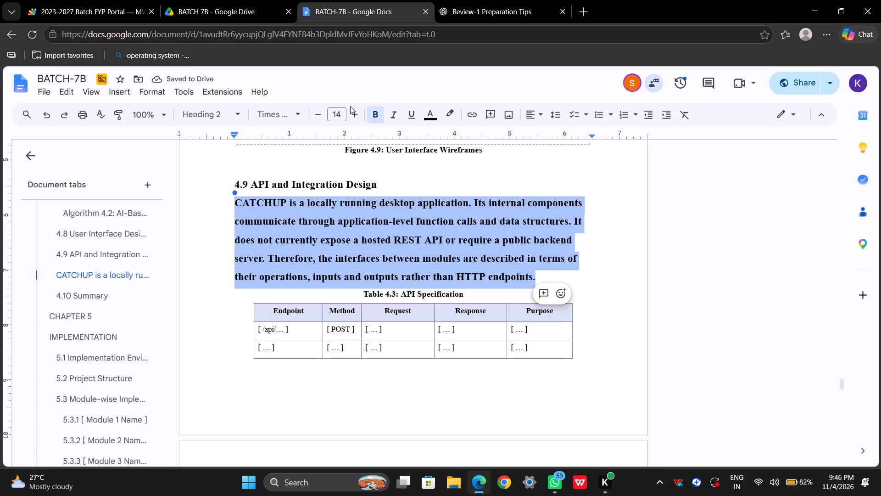
pyautogui.click(338, 113)
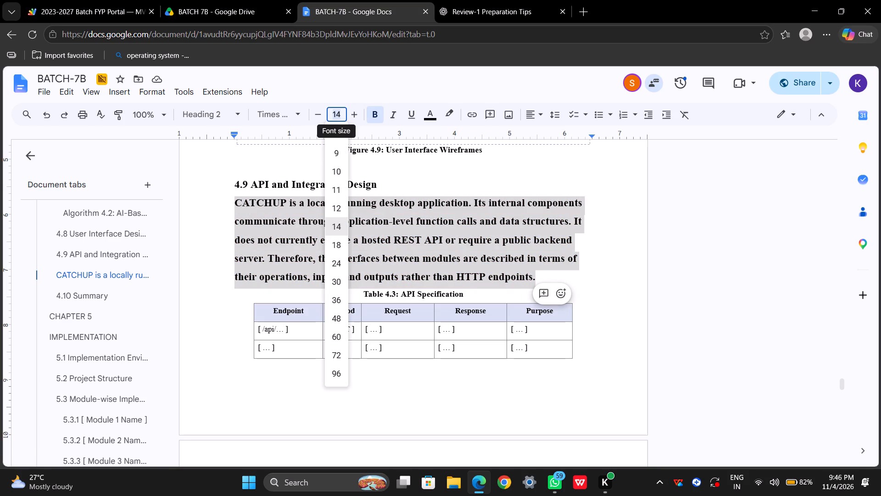
pyautogui.write('12')
pyautogui.click(374, 116)
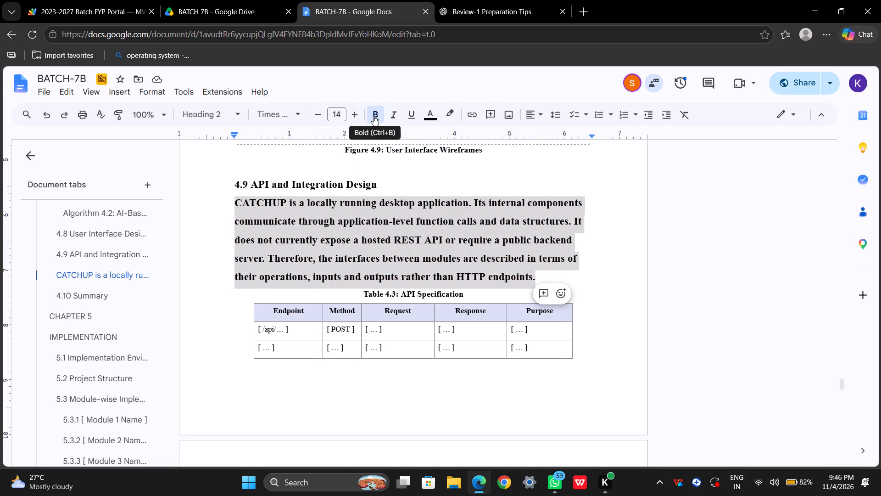
pyautogui.click(340, 117)
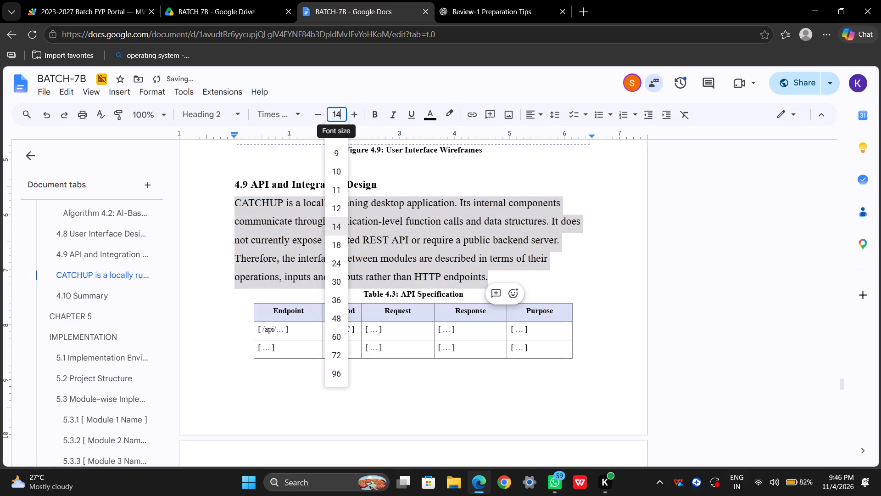
pyautogui.write('12')
pyautogui.press('Return')
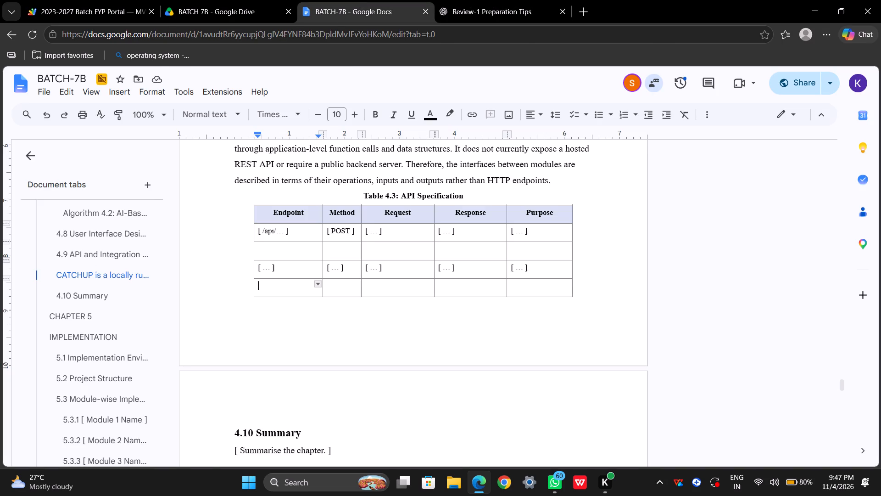
# Replace all four body rows of "Table 4.3: API Specification" with the copied module interface rows, starting with Gmail connection.
pyautogui.moveTo(256, 231); pyautogui.dragTo(267, 236)
pyautogui.moveTo(267, 236); pyautogui.dragTo(526, 283)
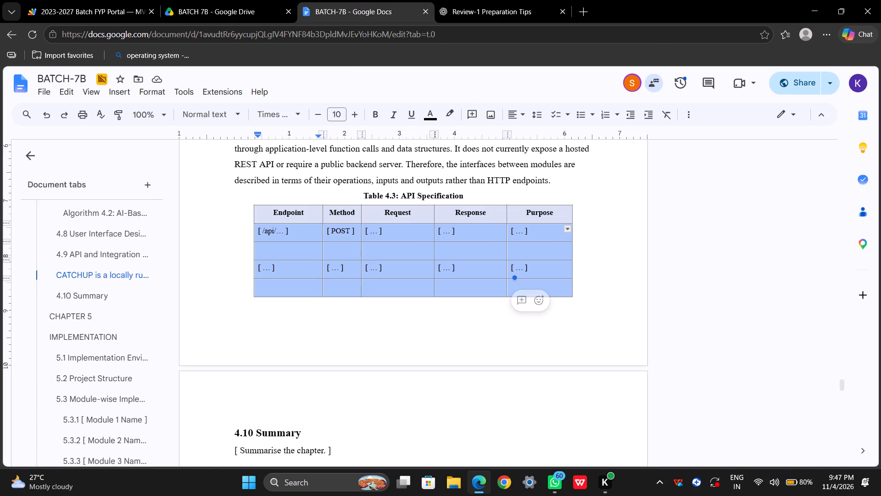
pyautogui.hotkey('ctrl', 'v')
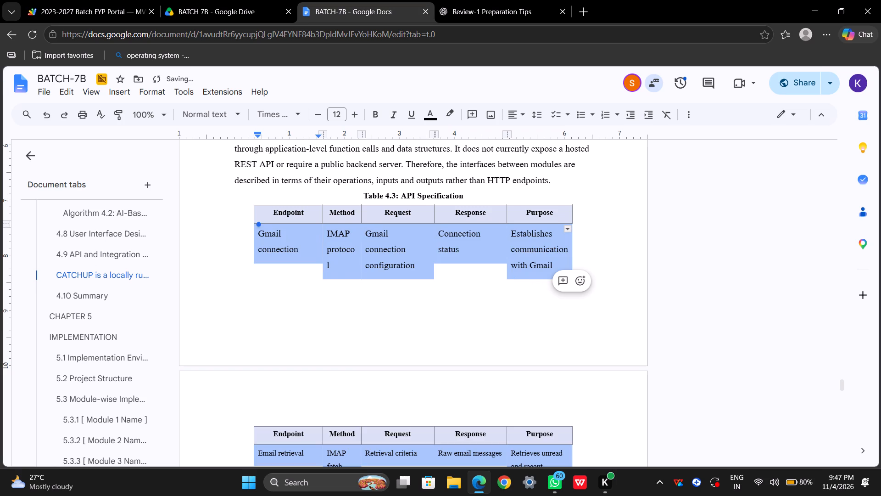
# Set the border width of the pasted rows in the API Specification table to 0.5pt.
pyautogui.click(683, 117)
pyautogui.click(612, 139)
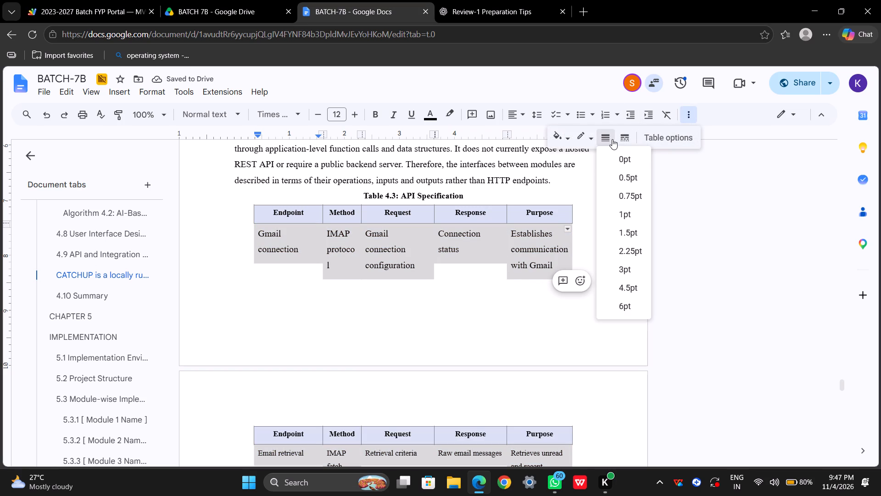
pyautogui.click(621, 178)
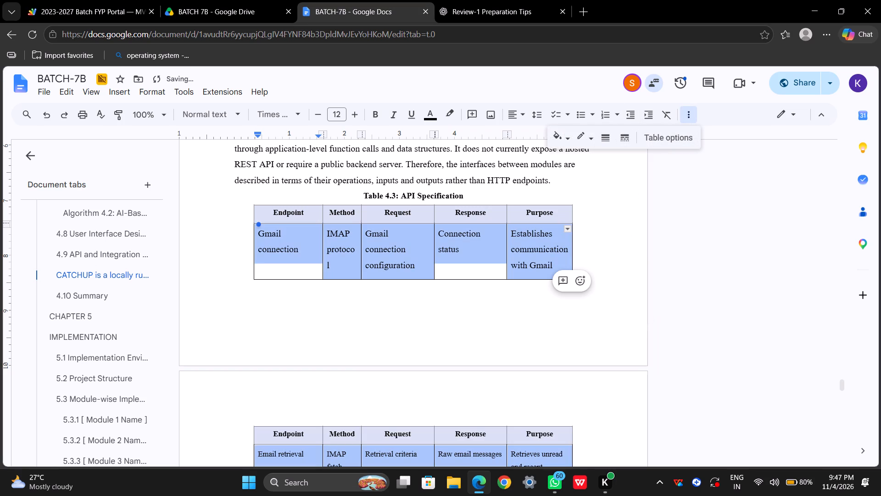
# Set the font size of the pasted rows in the API Specification table to 10.
pyautogui.click(344, 117)
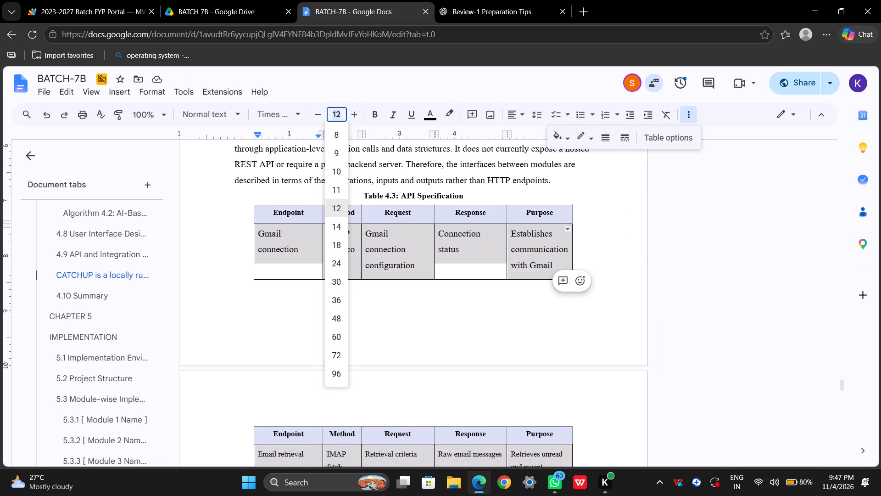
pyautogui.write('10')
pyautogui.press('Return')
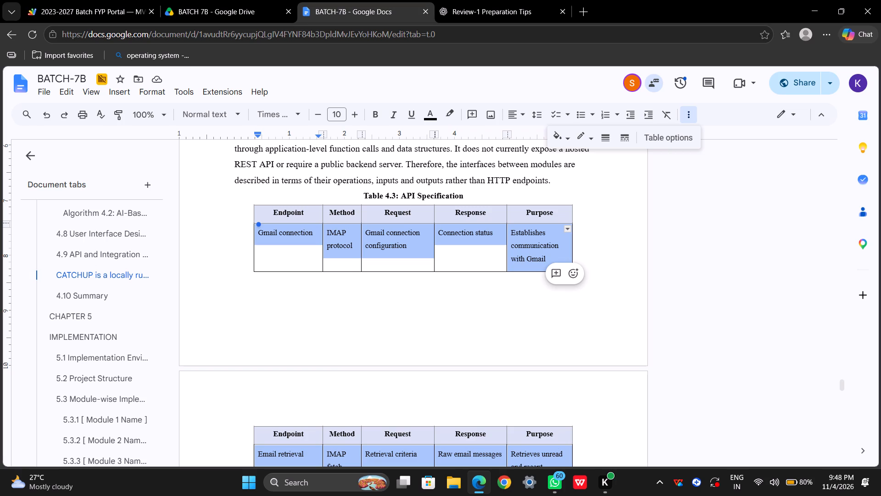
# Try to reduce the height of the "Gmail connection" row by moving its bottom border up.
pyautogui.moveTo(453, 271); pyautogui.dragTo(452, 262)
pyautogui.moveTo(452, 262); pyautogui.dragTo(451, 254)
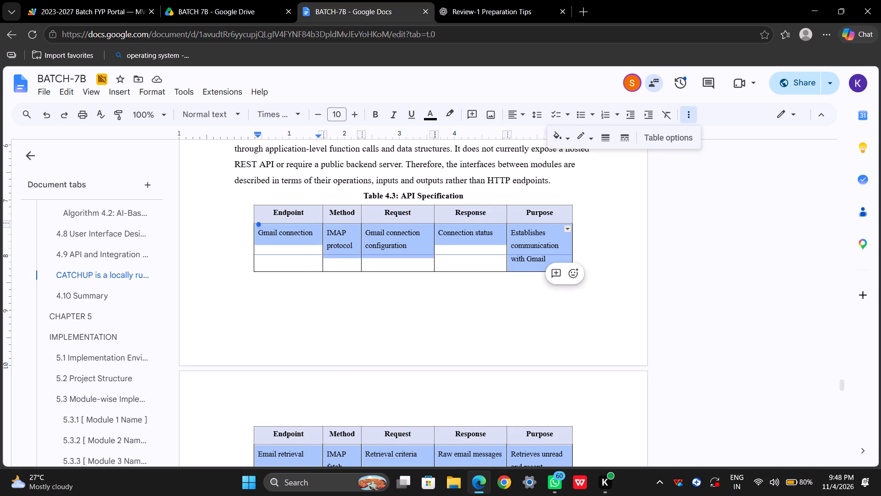
# Review the layout of the pasted API Specification rows across the page break down to section 4.10 Summary.
pyautogui.scroll(-3, 446, 344)
pyautogui.scroll(3, 450, 320)
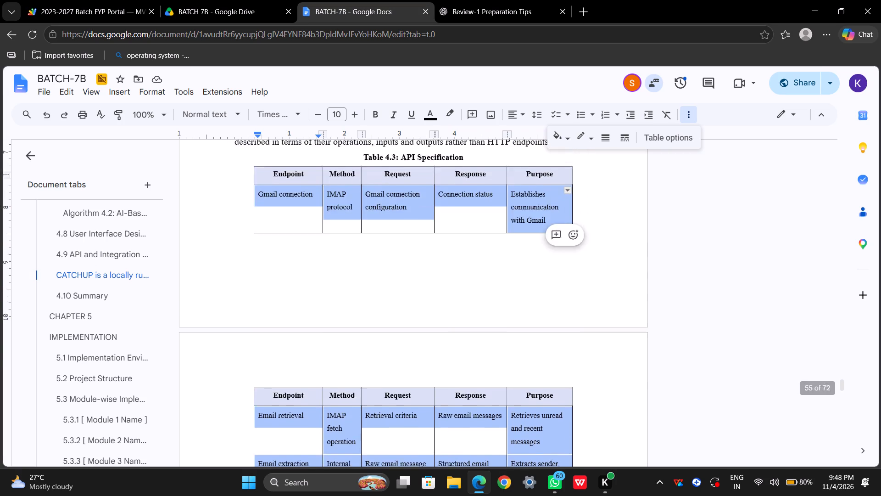
pyautogui.scroll(2, 450, 320)
pyautogui.scroll(-6, 450, 320)
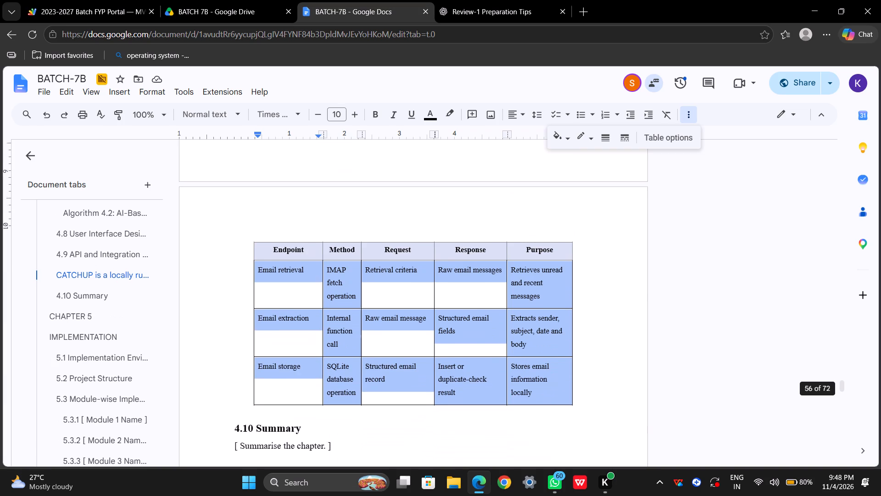
pyautogui.scroll(-1, 444, 334)
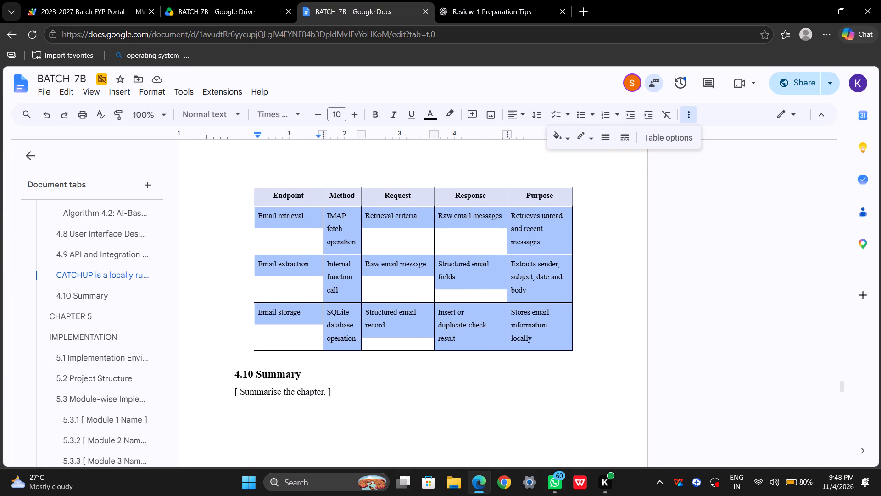
# Review Chapter 4 backwards from the API Specification table, through the database tables and diagrams, to Table 4.1: Module Description.
pyautogui.scroll(8, 413, 331)
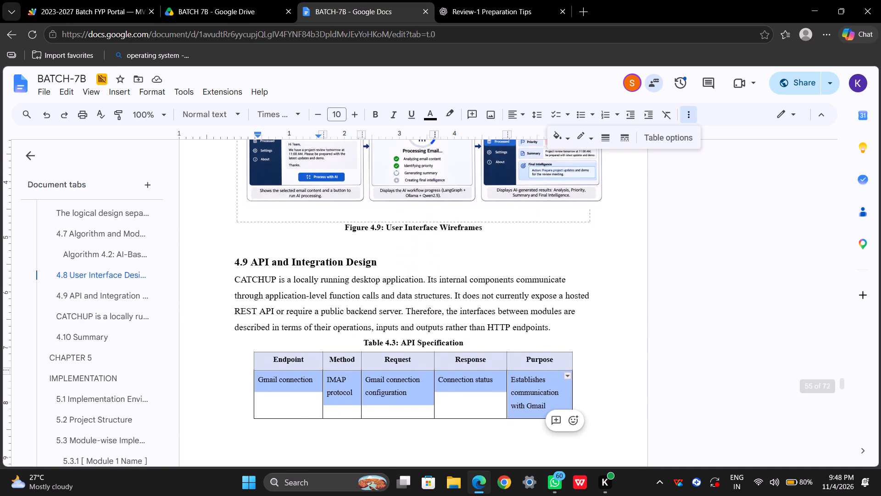
pyautogui.scroll(-5, 413, 331)
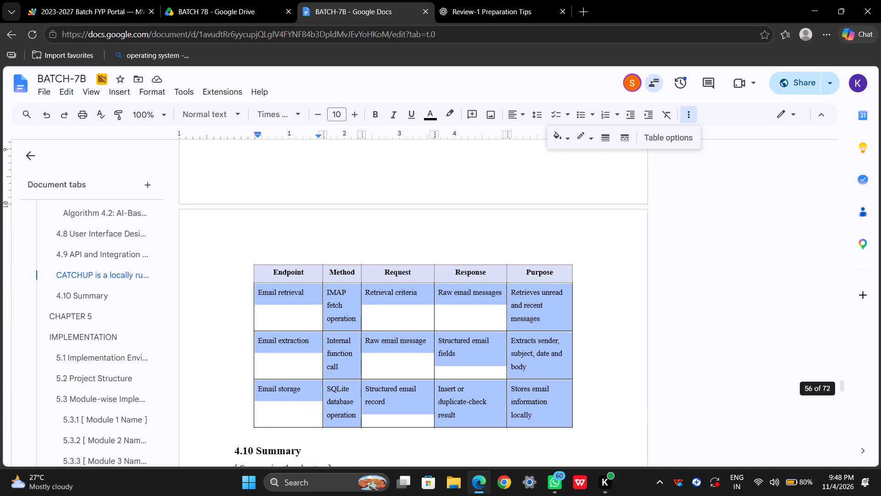
pyautogui.scroll(16, 375, 409)
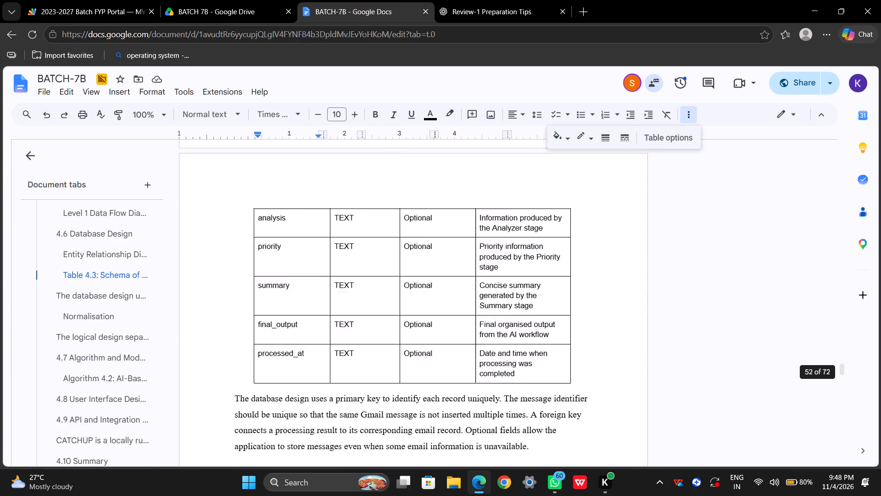
pyautogui.scroll(-2, 375, 409)
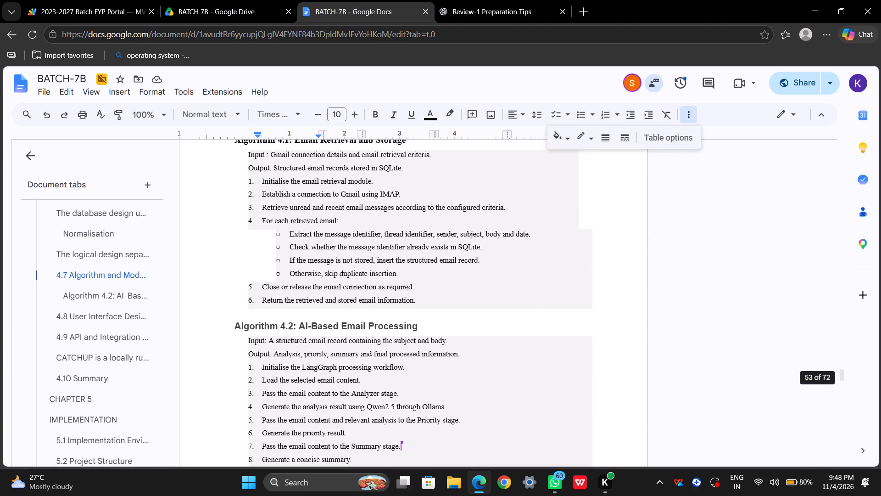
pyautogui.scroll(11, 375, 409)
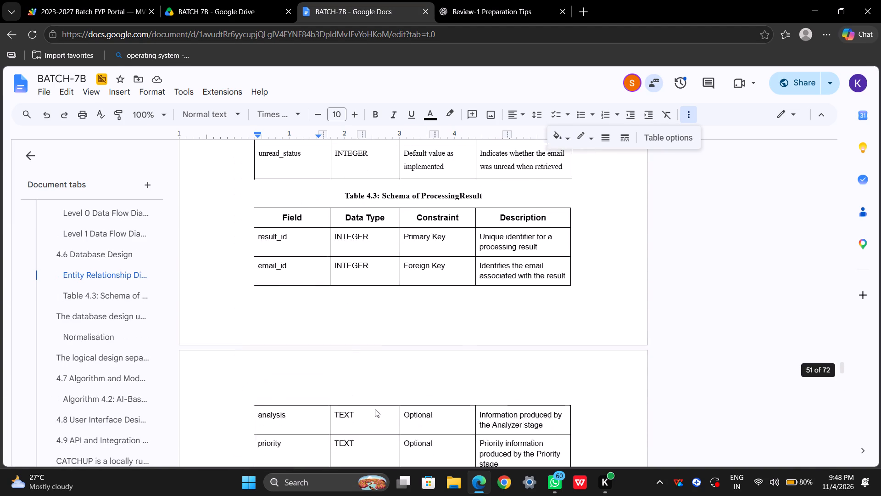
pyautogui.scroll(7, 375, 409)
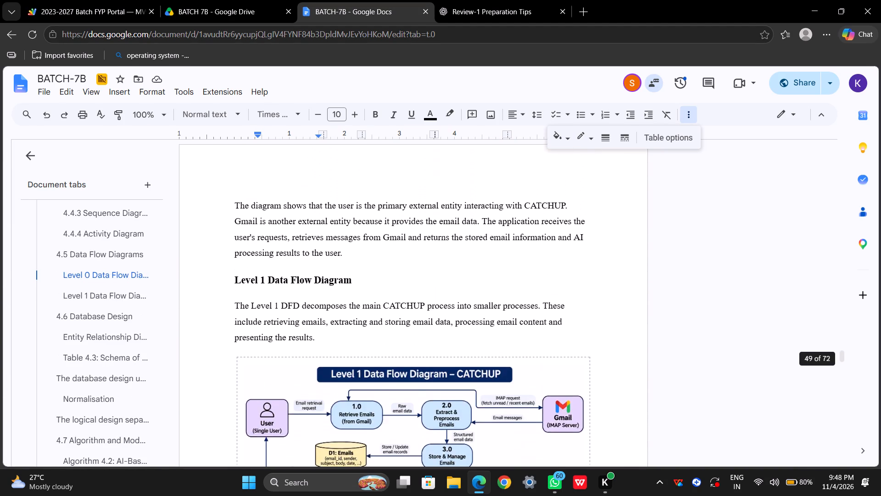
pyautogui.scroll(6, 375, 409)
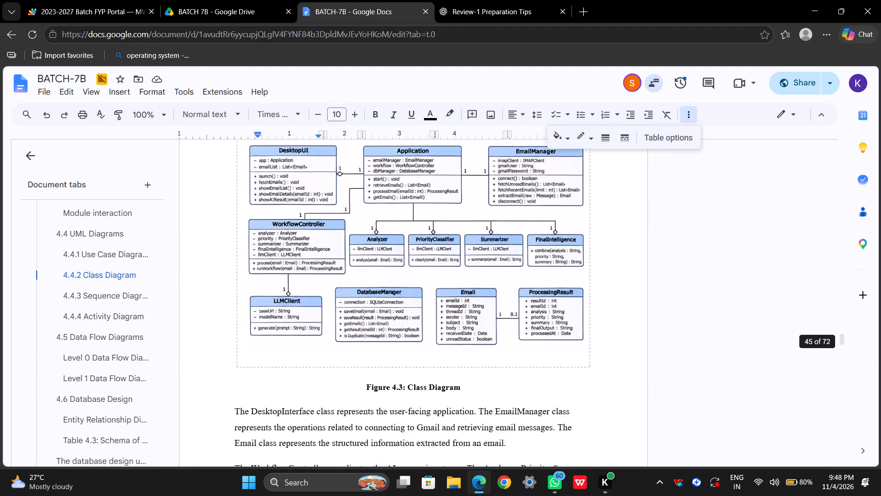
pyautogui.scroll(5, 375, 409)
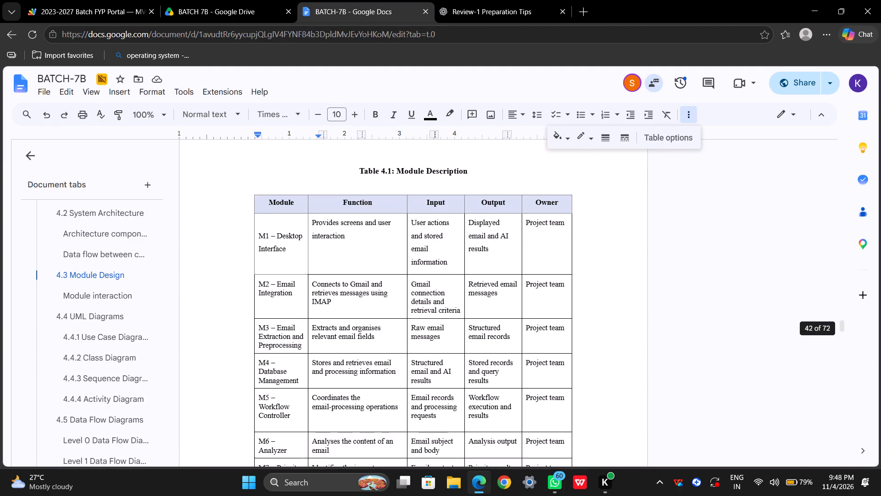
pyautogui.scroll(3, 375, 409)
pyautogui.scroll(-2, 375, 409)
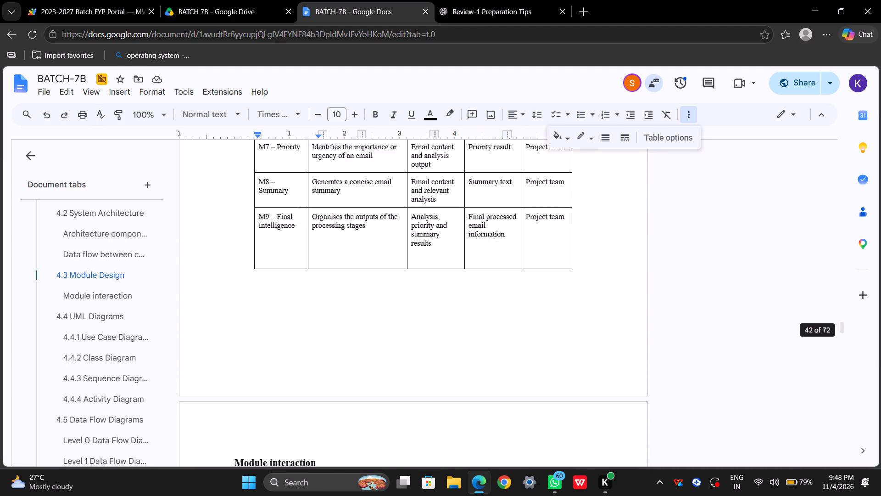
pyautogui.scroll(-1, 375, 409)
# Review Chapter 4 around the System Design introduction, section 4.2 System Architecture with Figure 4.1, and the architecture component descriptions.
pyautogui.scroll(13, 375, 409)
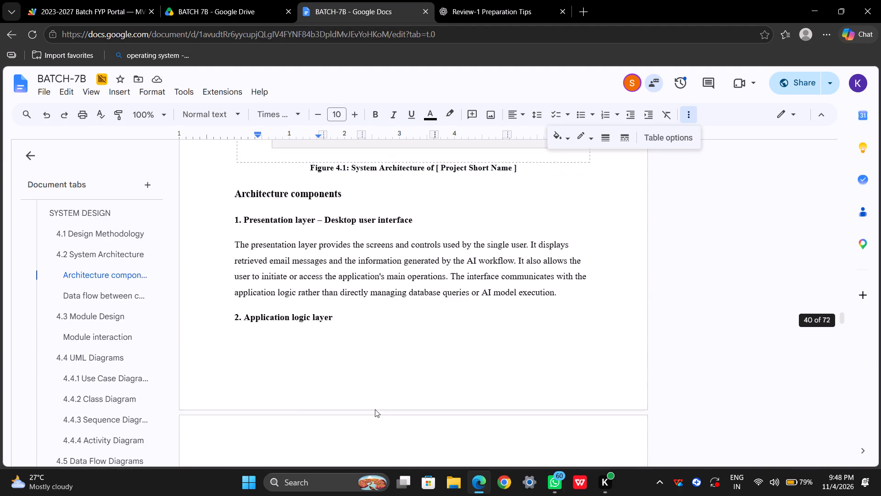
pyautogui.scroll(7, 375, 409)
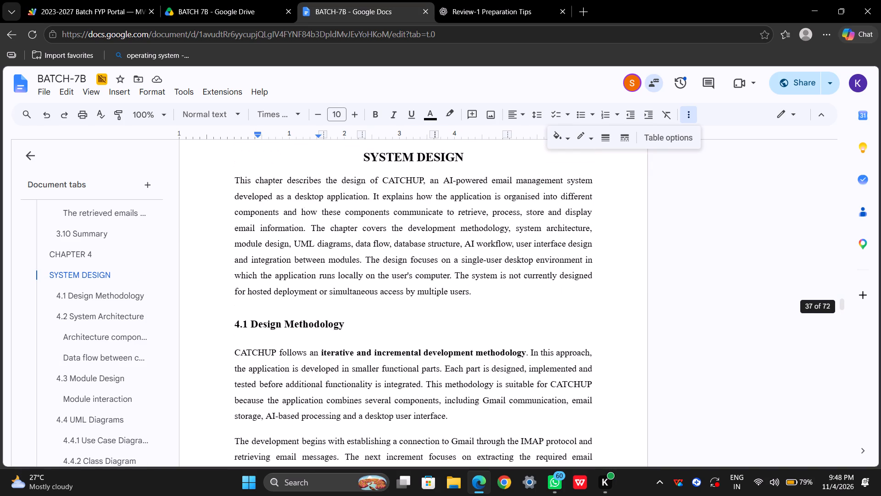
pyautogui.scroll(3, 375, 409)
pyautogui.scroll(-14, 375, 409)
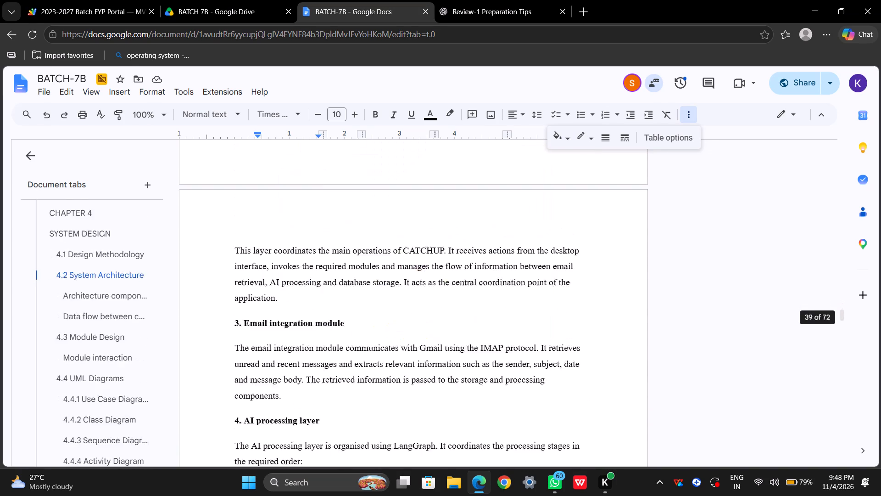
pyautogui.scroll(-1, 375, 409)
pyautogui.scroll(5, 375, 409)
pyautogui.scroll(-5, 375, 409)
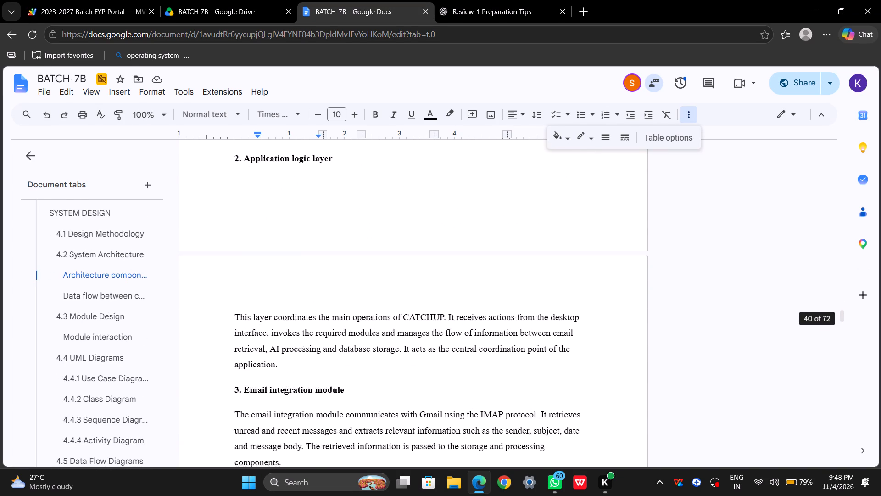
pyautogui.scroll(-6, 375, 409)
pyautogui.scroll(7, 375, 409)
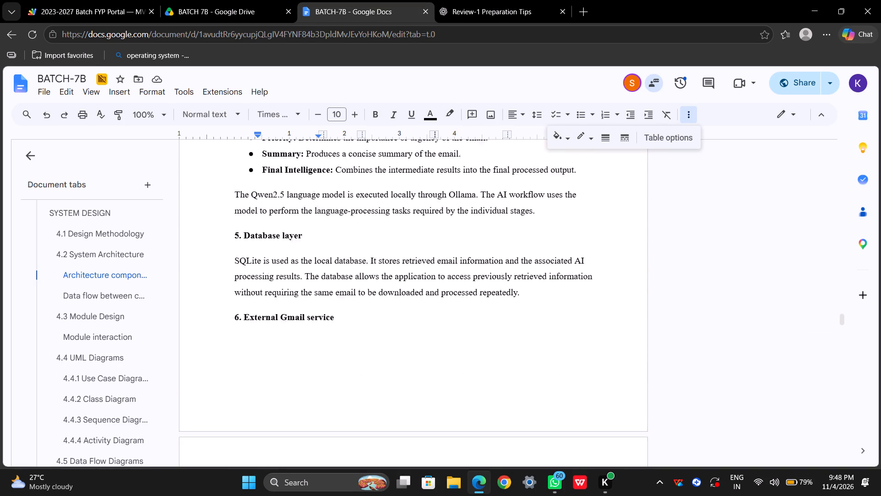
pyautogui.scroll(7, 375, 409)
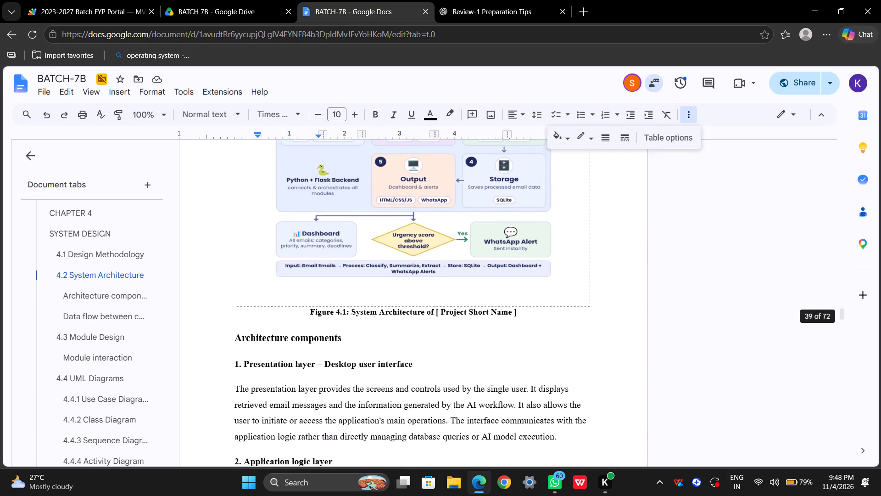
pyautogui.scroll(3, 375, 409)
pyautogui.scroll(-3, 375, 409)
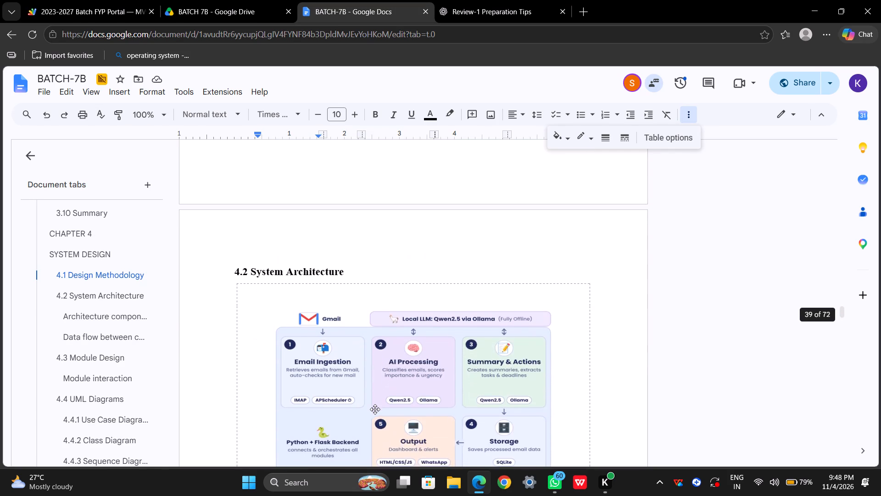
pyautogui.scroll(-1, 375, 409)
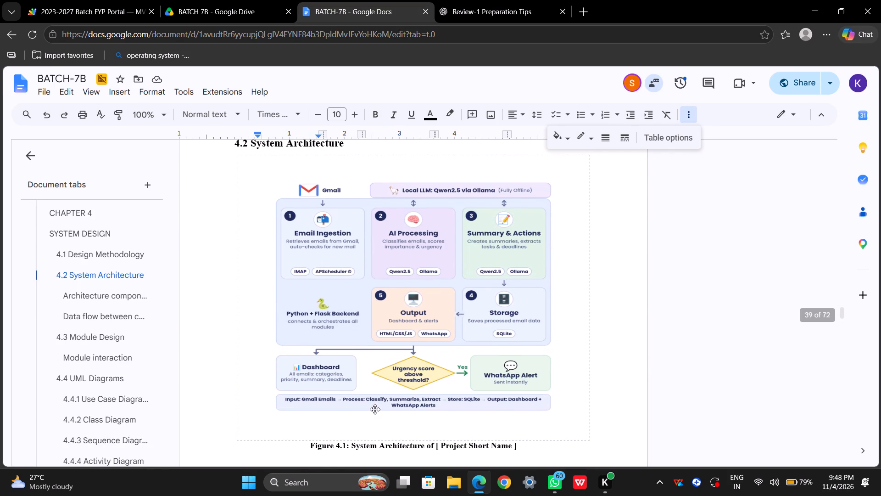
pyautogui.scroll(-1, 375, 409)
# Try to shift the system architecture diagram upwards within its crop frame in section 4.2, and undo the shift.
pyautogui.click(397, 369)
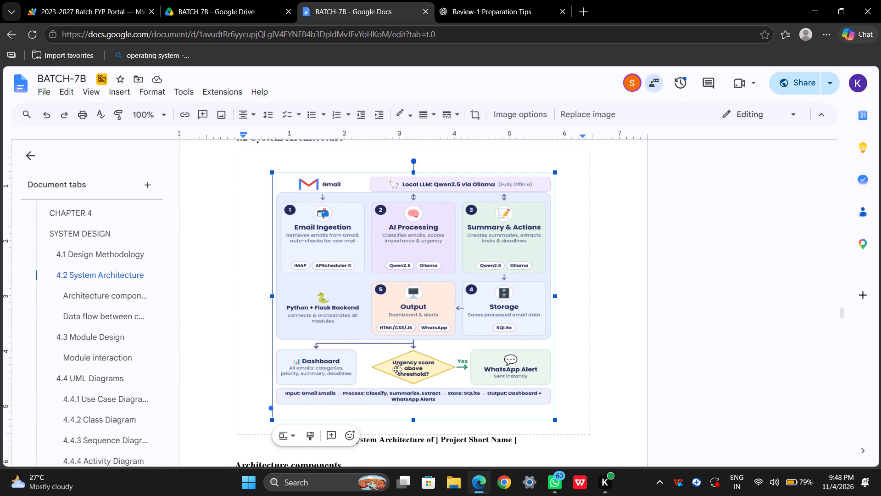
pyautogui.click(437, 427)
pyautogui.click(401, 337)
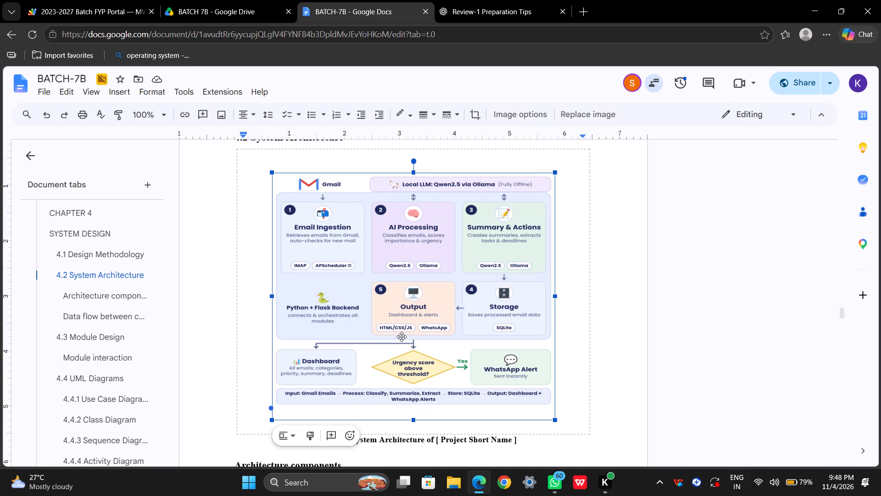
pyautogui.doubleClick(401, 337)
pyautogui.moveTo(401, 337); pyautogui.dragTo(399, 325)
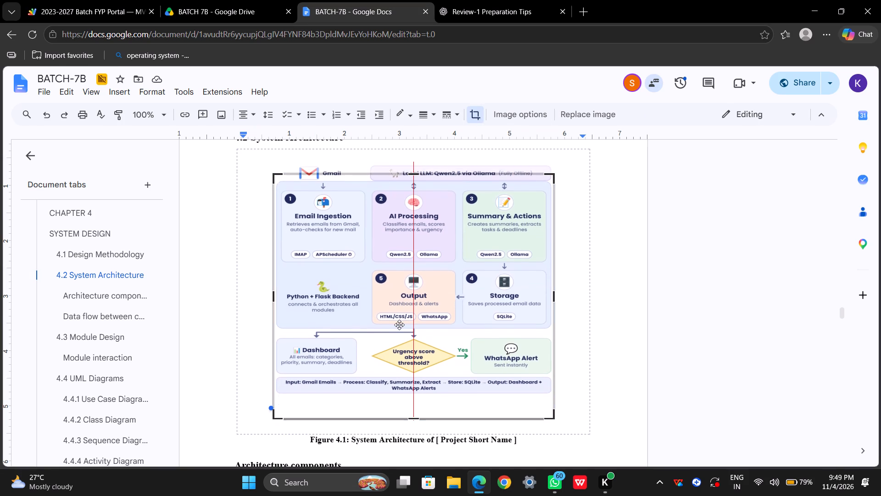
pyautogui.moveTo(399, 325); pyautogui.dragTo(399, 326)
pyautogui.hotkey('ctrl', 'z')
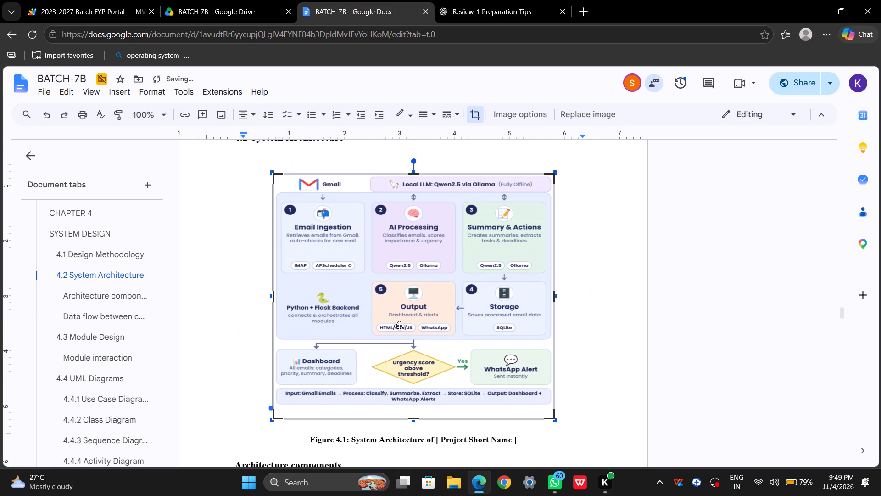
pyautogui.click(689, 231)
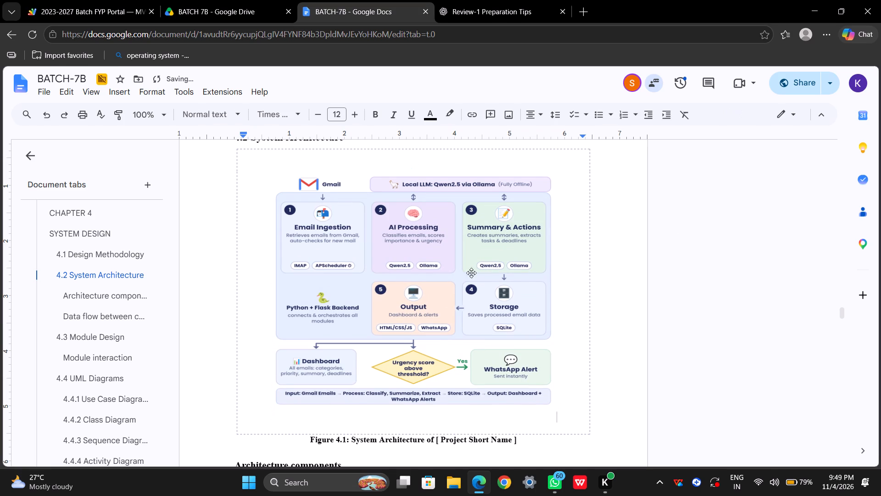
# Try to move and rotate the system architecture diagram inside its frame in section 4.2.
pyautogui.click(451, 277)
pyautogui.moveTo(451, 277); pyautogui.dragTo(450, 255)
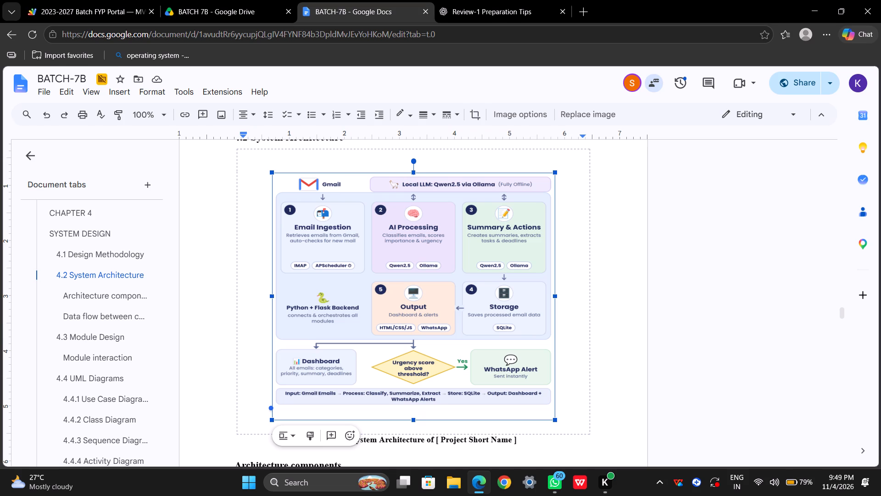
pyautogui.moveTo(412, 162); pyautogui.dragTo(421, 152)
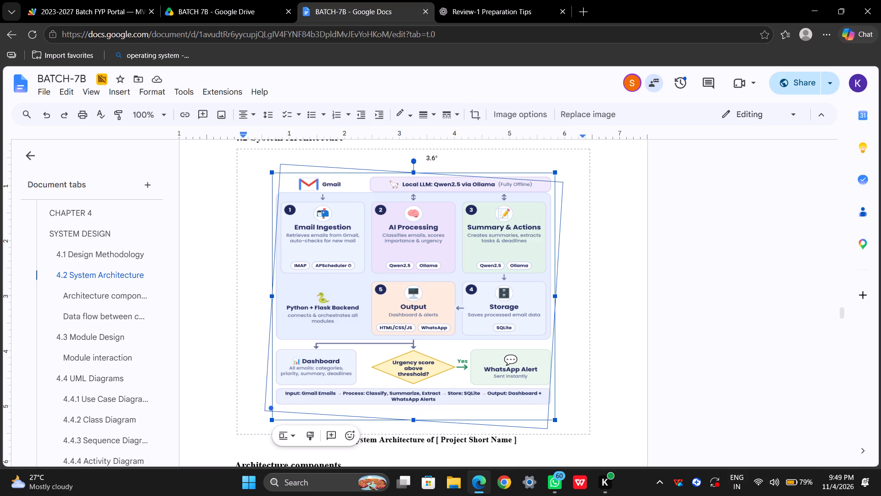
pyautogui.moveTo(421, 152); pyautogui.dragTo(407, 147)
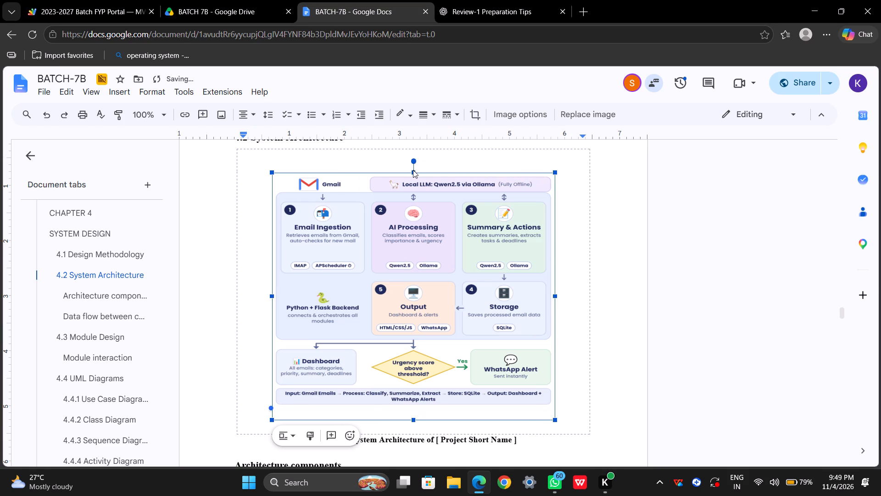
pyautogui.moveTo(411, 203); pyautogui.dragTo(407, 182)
# Look through the UML diagrams, data flow diagrams and user interface wireframes, down to the end of the API Specification table.
pyautogui.scroll(-4, 453, 262)
pyautogui.scroll(-17, 453, 262)
pyautogui.scroll(12, 453, 262)
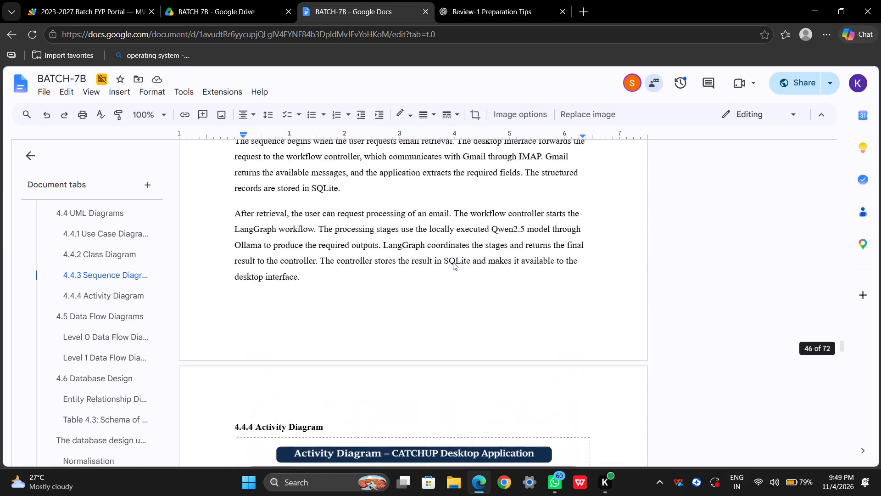
pyautogui.scroll(8, 453, 262)
pyautogui.scroll(-3, 453, 262)
pyautogui.scroll(2, 453, 262)
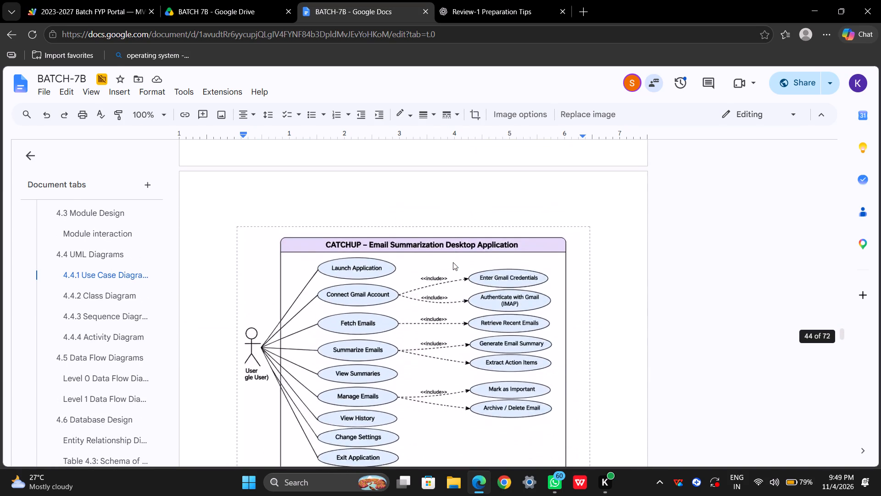
pyautogui.scroll(2, 453, 262)
pyautogui.scroll(-9, 453, 262)
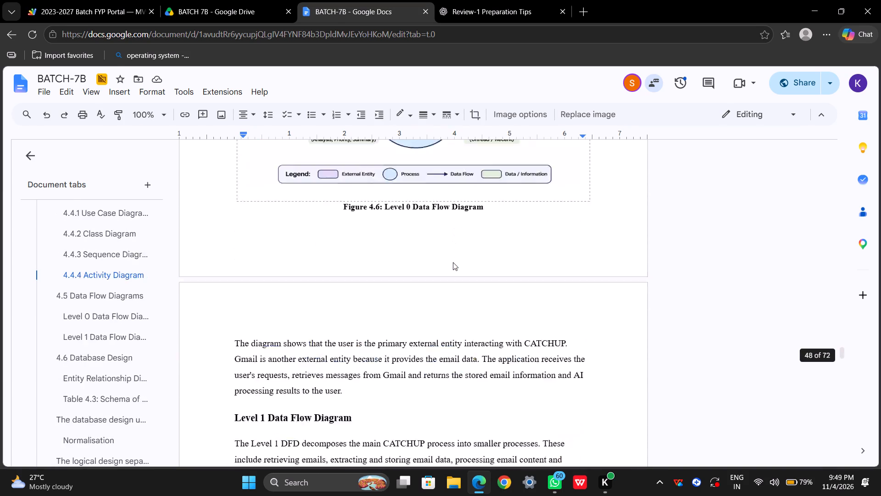
pyautogui.scroll(-12, 453, 262)
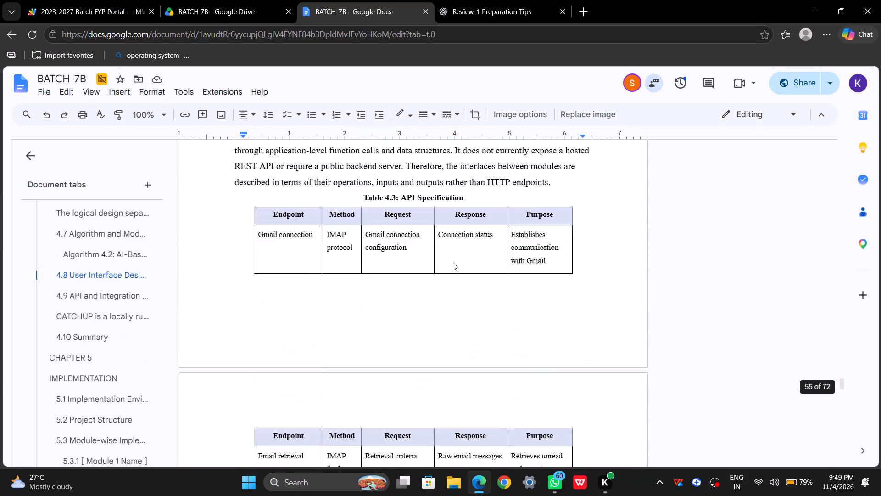
pyautogui.scroll(-1, 453, 262)
pyautogui.scroll(2, 453, 262)
pyautogui.scroll(-4, 453, 262)
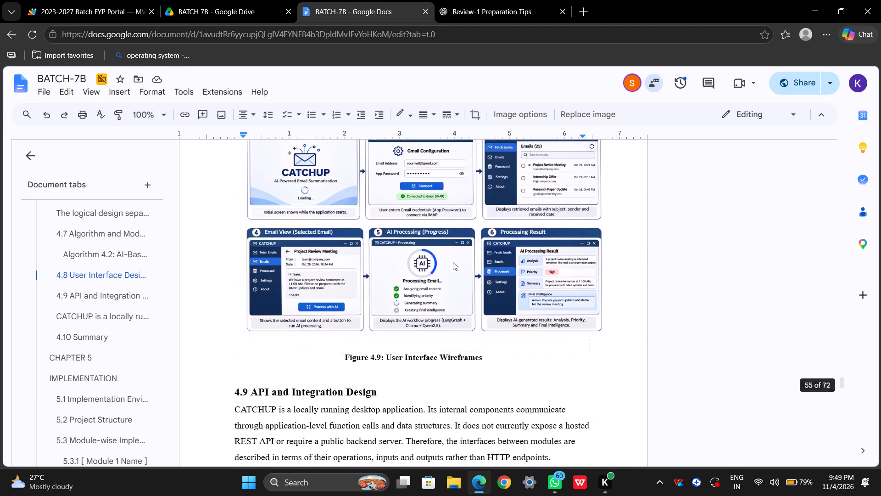
pyautogui.scroll(-4, 453, 262)
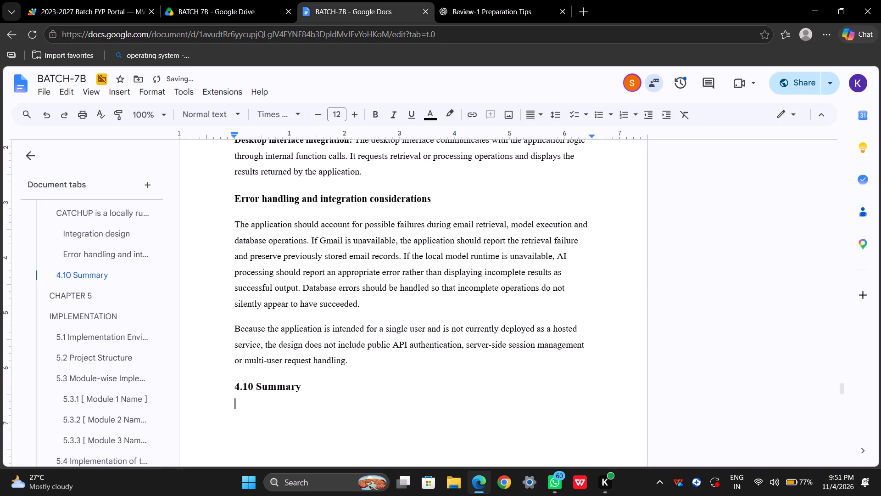
pyautogui.hotkey('ctrl', 'v')
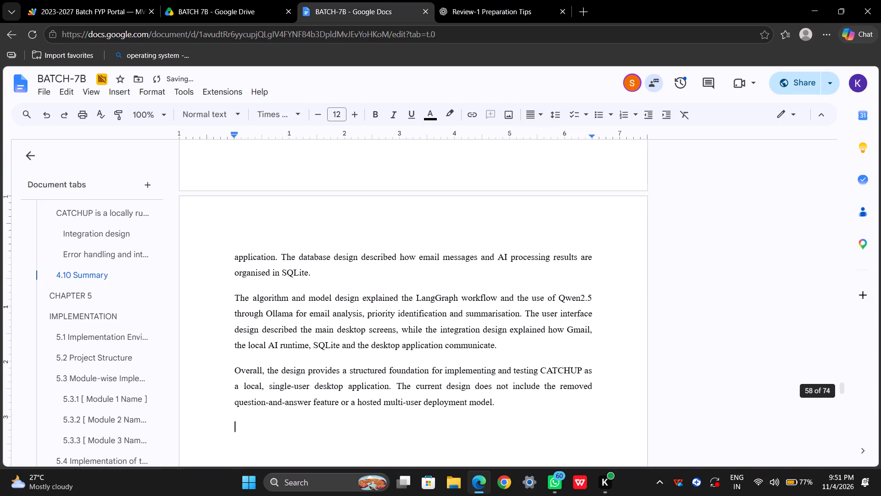
pyautogui.press('BackSpace')
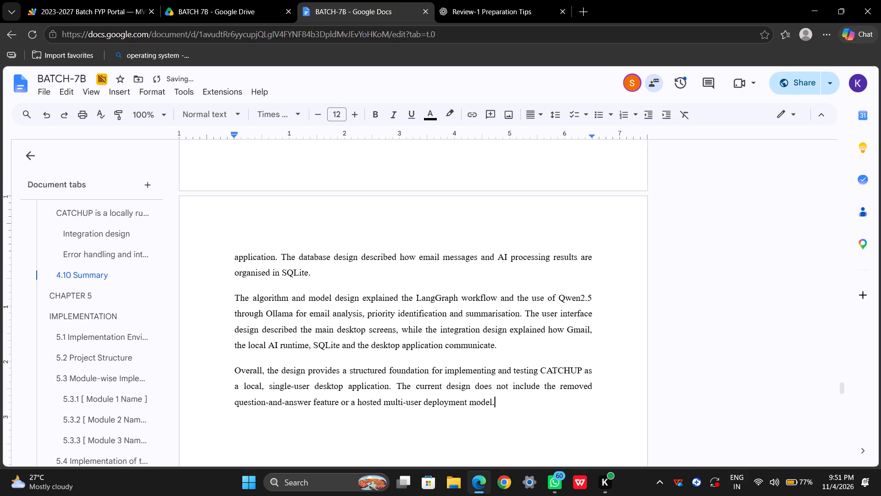
# Review the 4.8 screen descriptions, user interface wireframes and API Specification table in the finished part of Chapter 4.
pyautogui.scroll(-8, 351, 399)
pyautogui.scroll(6, 351, 399)
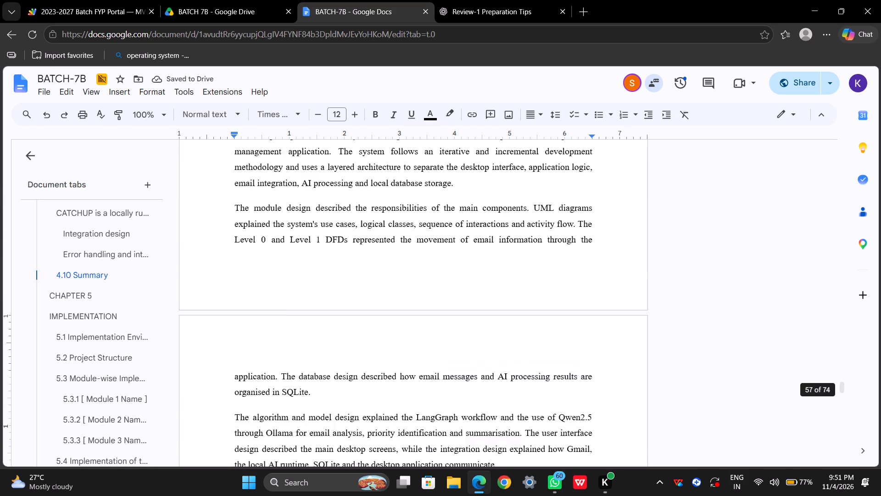
pyautogui.scroll(7, 351, 399)
pyautogui.scroll(-4, 351, 399)
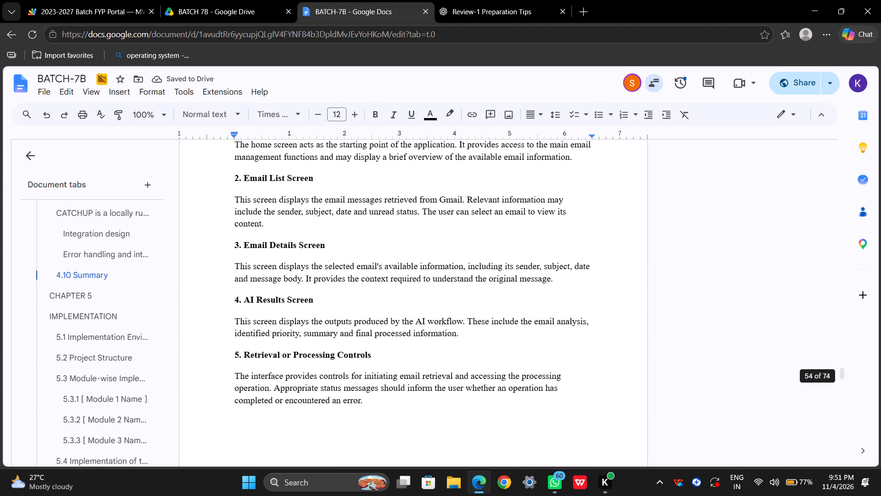
pyautogui.scroll(-4, 351, 399)
pyautogui.scroll(7, 351, 399)
pyautogui.scroll(-8, 351, 399)
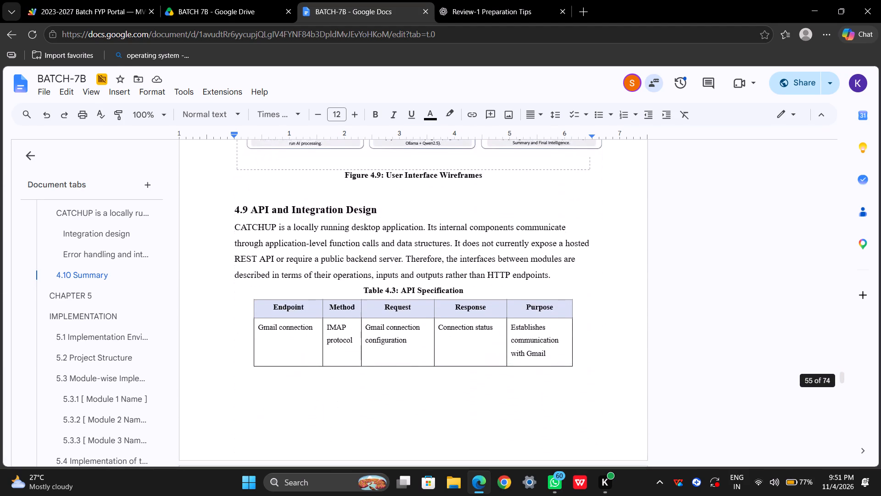
pyautogui.scroll(-4, 351, 399)
pyautogui.scroll(3, 351, 399)
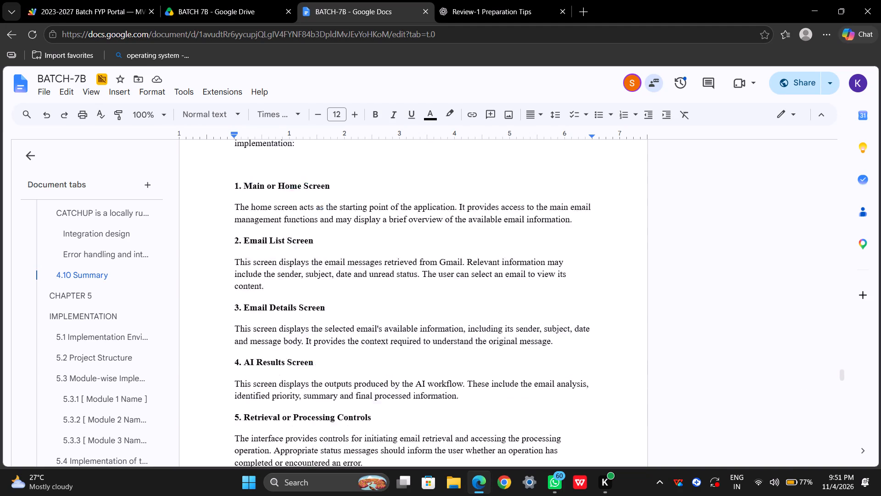
pyautogui.scroll(-10, 351, 399)
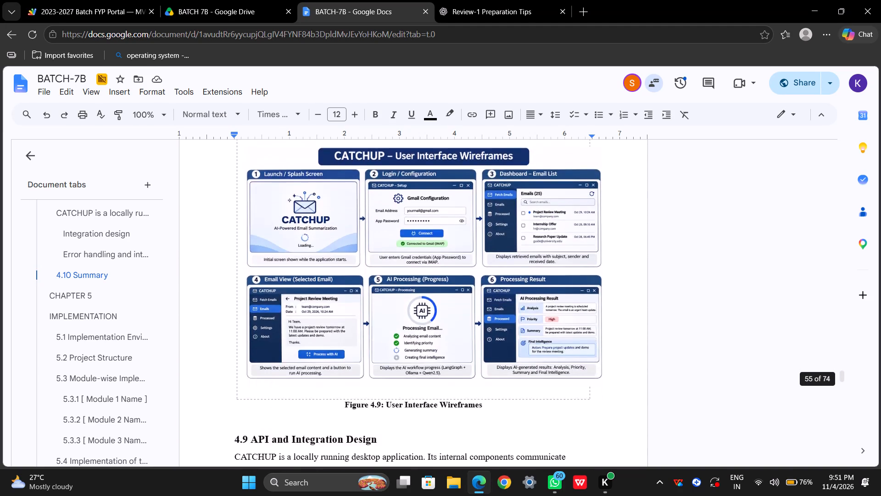
pyautogui.scroll(-4, 351, 399)
pyautogui.scroll(2, 351, 399)
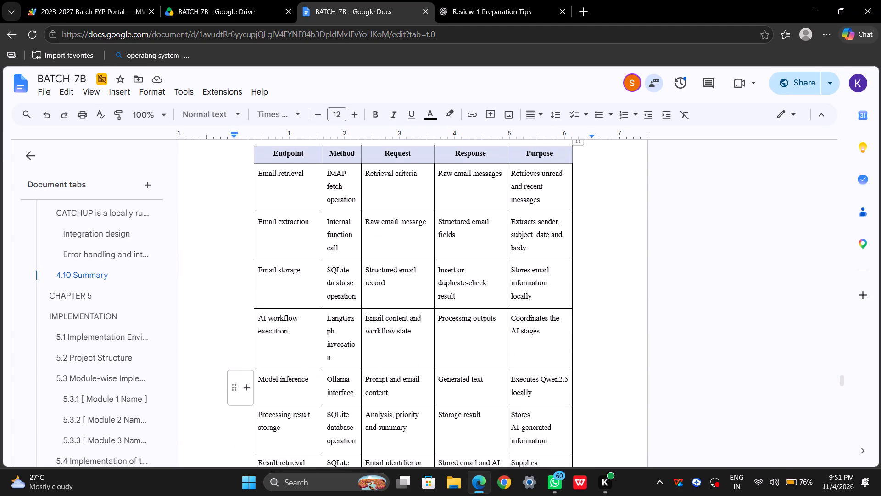
pyautogui.scroll(2, 248, 329)
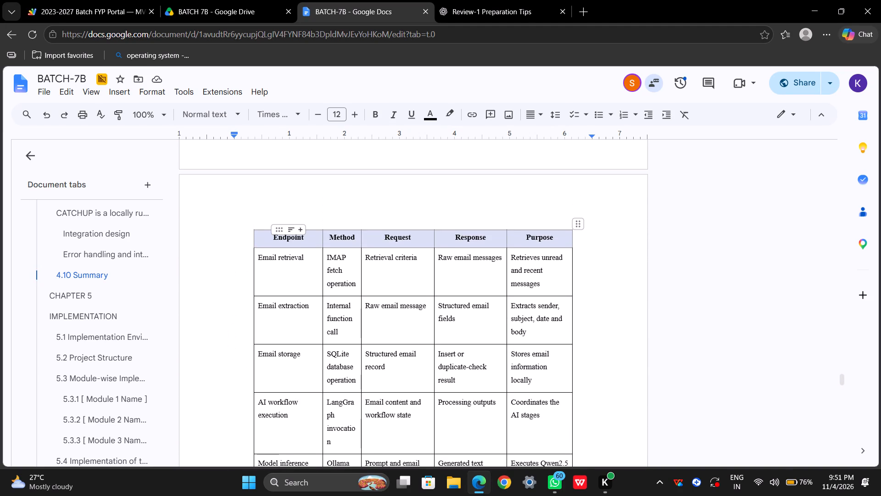
pyautogui.click(256, 241)
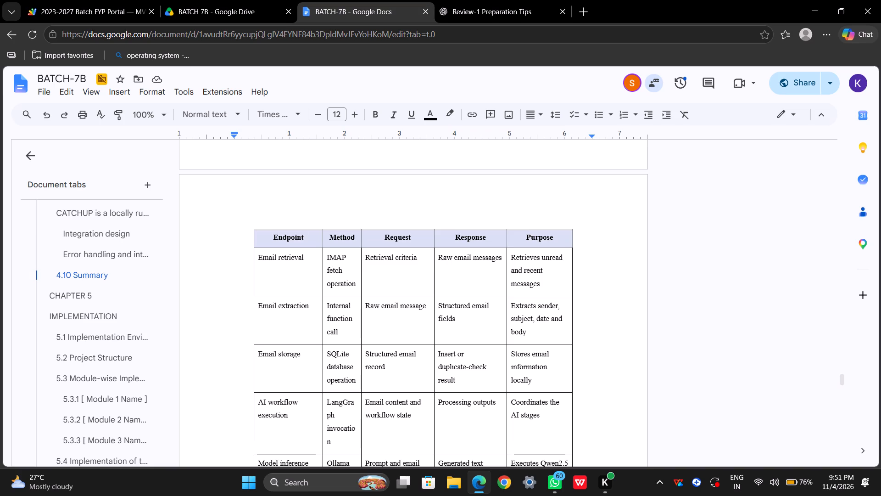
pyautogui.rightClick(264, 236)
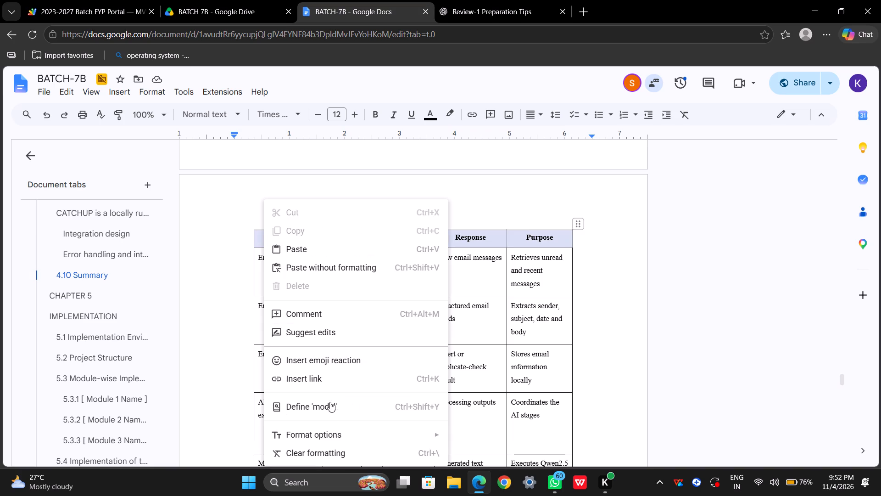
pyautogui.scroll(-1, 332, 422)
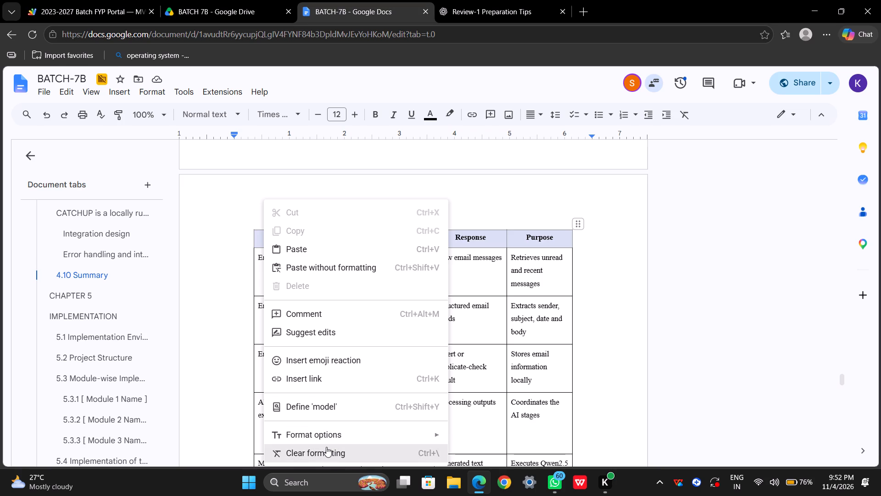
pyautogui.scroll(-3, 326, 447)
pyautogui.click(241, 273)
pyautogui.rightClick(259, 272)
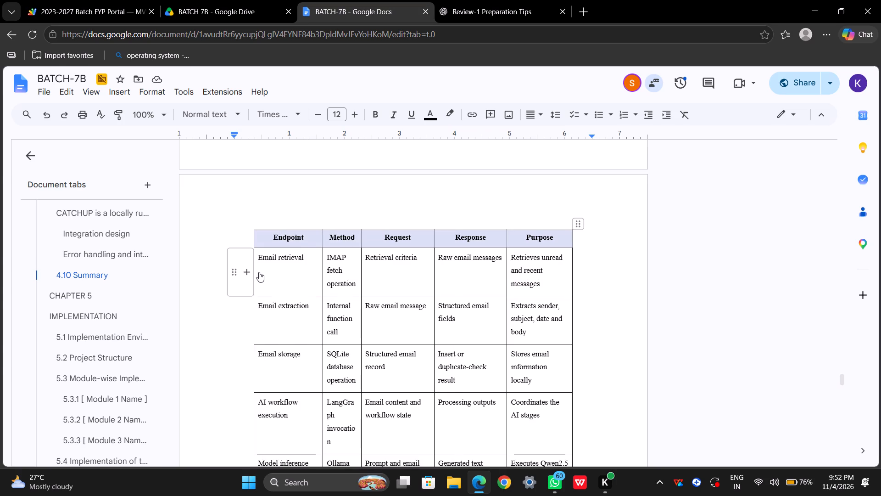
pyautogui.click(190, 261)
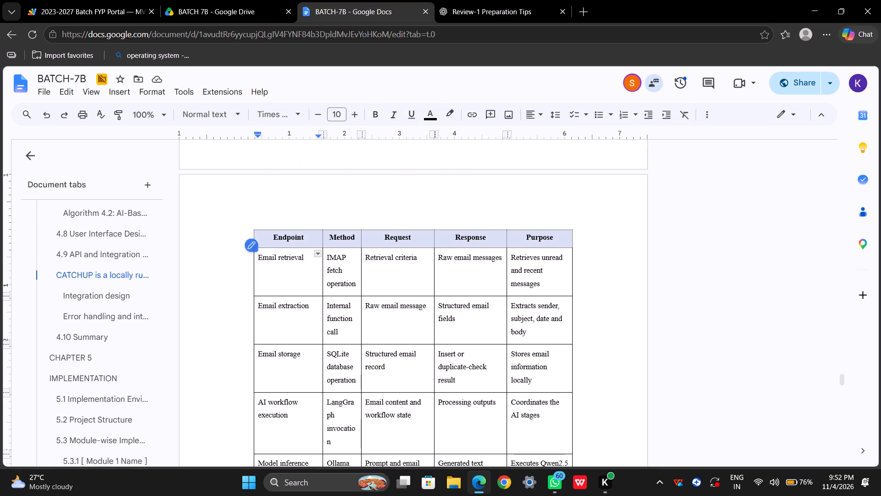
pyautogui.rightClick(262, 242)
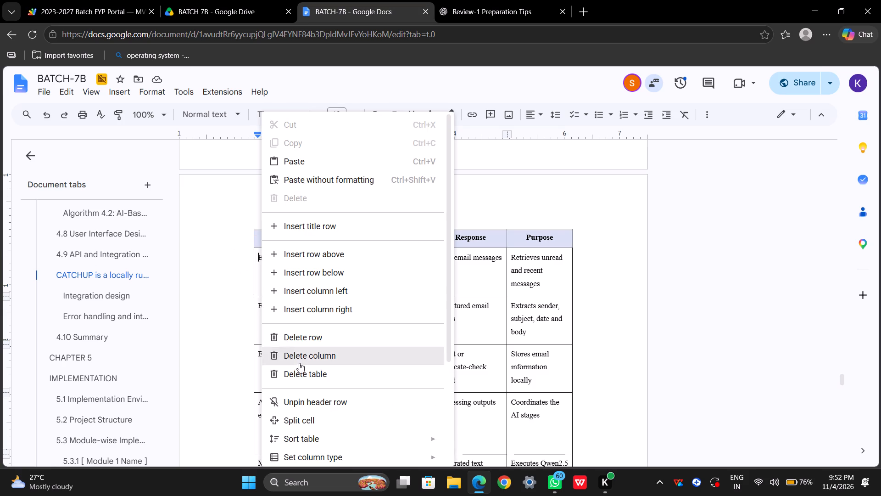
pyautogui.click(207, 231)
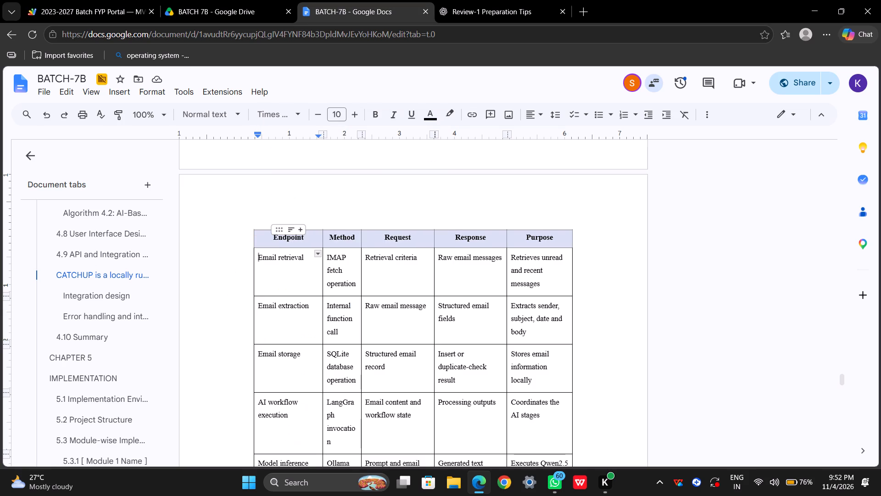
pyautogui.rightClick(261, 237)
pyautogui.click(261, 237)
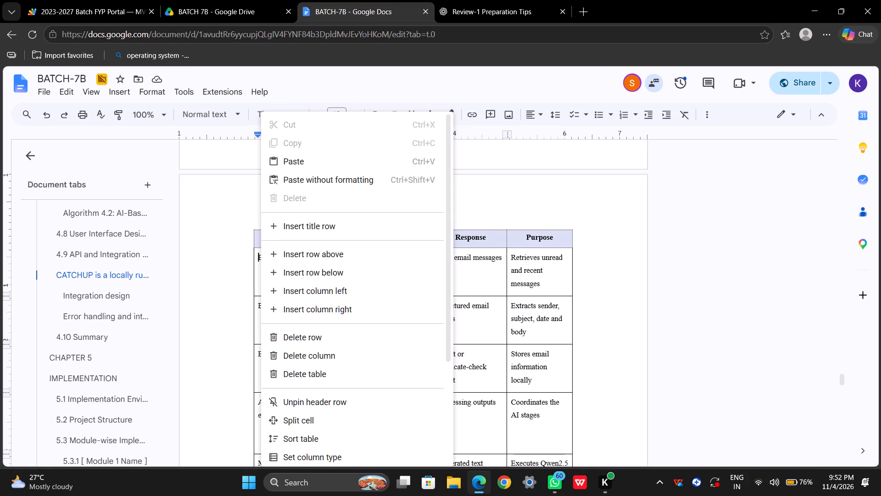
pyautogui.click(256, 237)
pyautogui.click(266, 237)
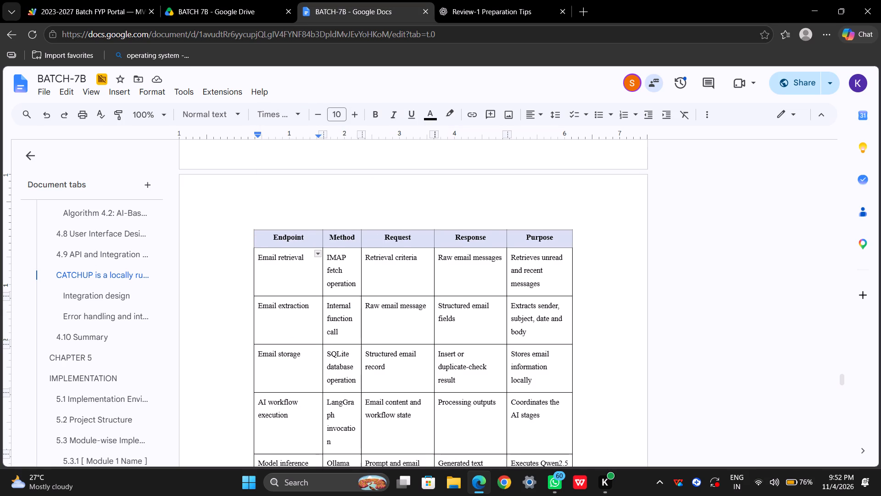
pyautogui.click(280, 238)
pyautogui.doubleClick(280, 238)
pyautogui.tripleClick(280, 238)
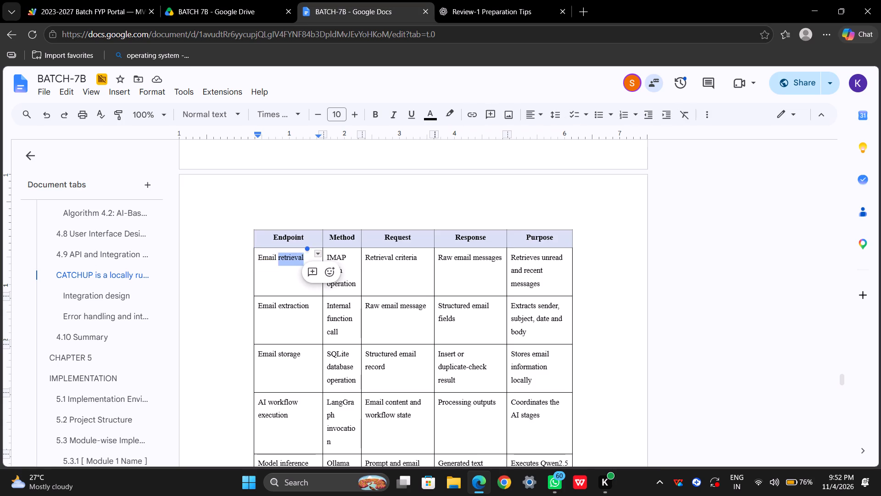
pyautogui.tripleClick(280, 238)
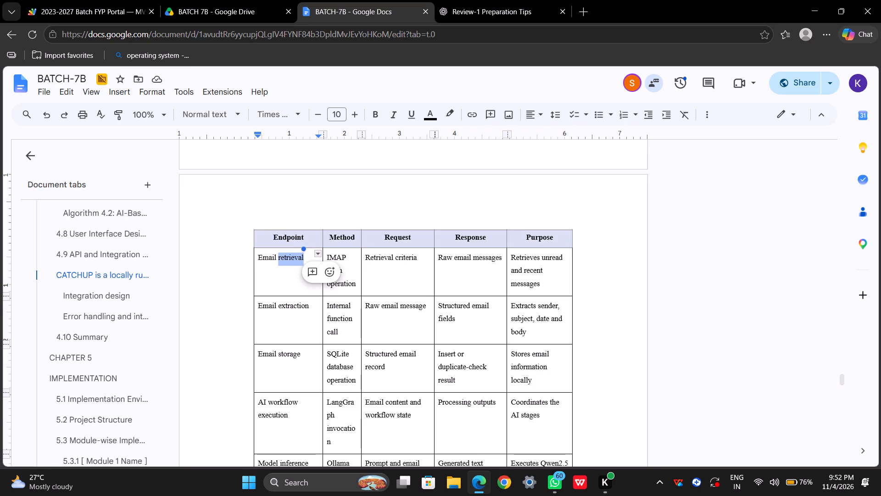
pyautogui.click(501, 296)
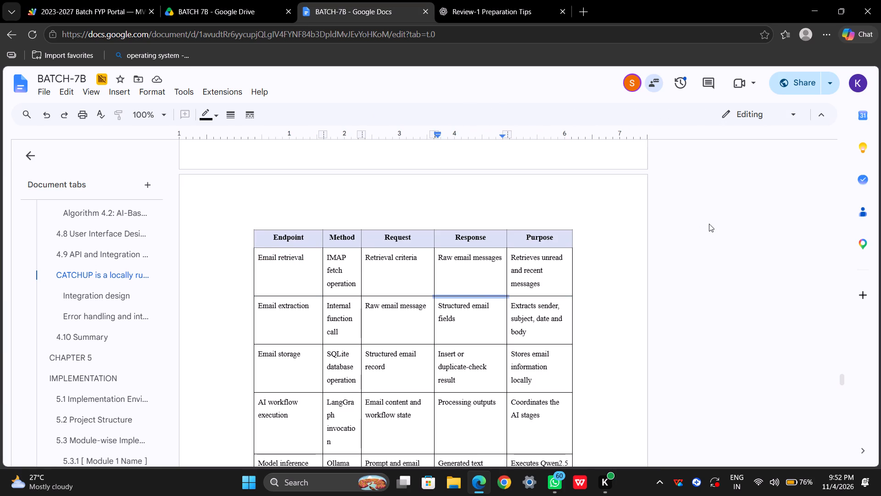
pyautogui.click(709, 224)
# Review the end of Chapter 4, the opening of Chapter 5 and the document outline of the remaining chapters and appendices.
pyautogui.scroll(4, 492, 273)
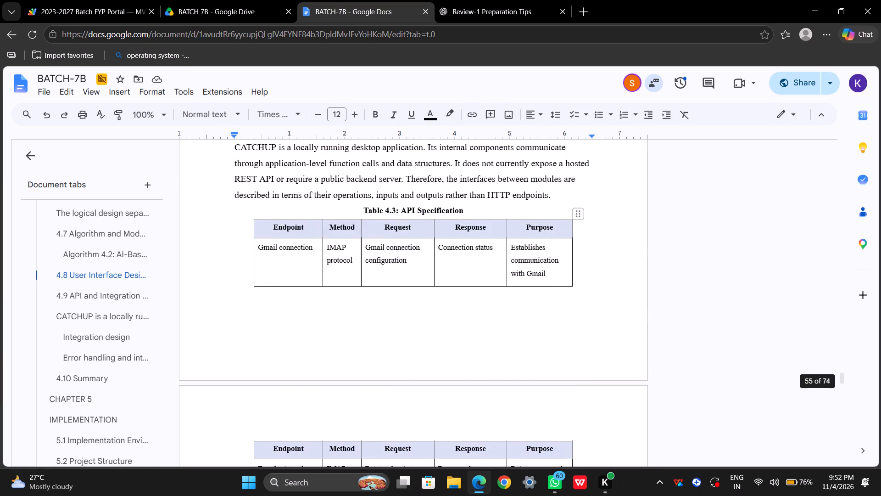
pyautogui.scroll(-13, 492, 273)
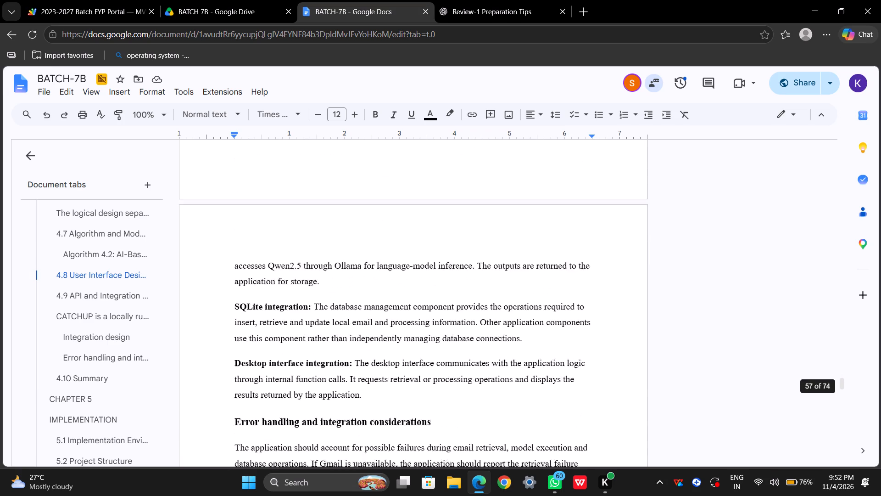
pyautogui.scroll(-8, 492, 273)
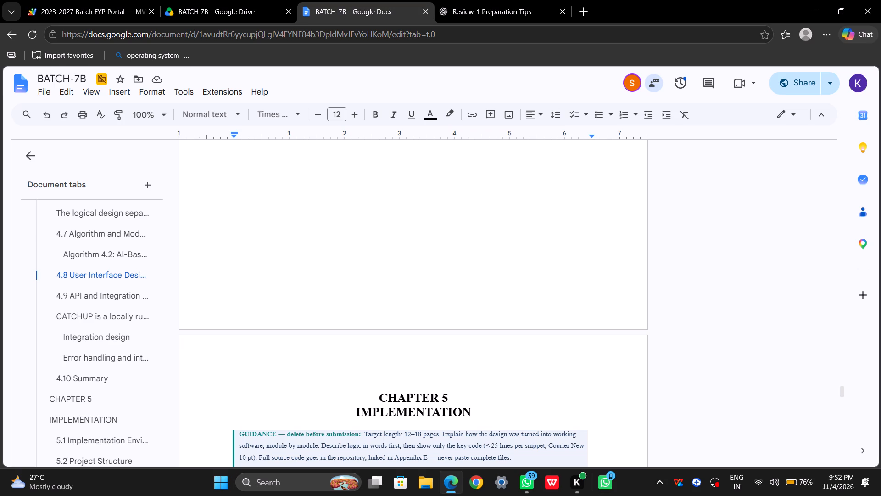
pyautogui.scroll(-2, 173, 297)
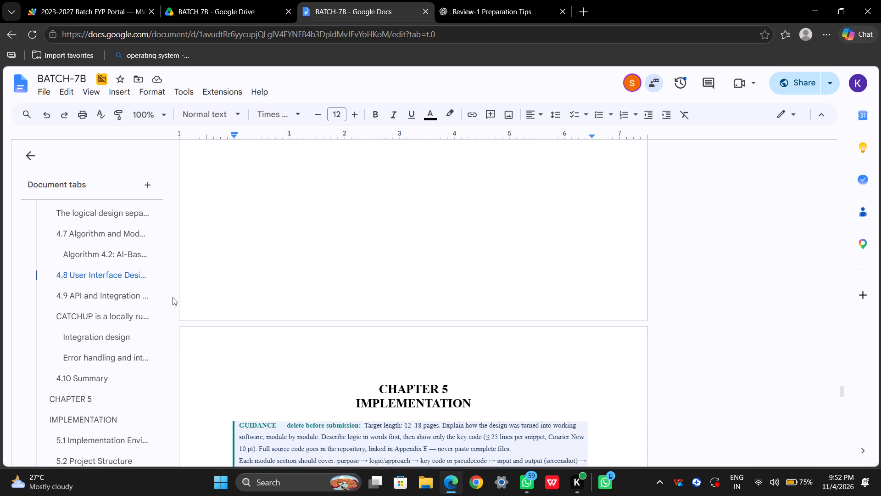
pyautogui.scroll(-2, 173, 297)
pyautogui.scroll(-8, 85, 332)
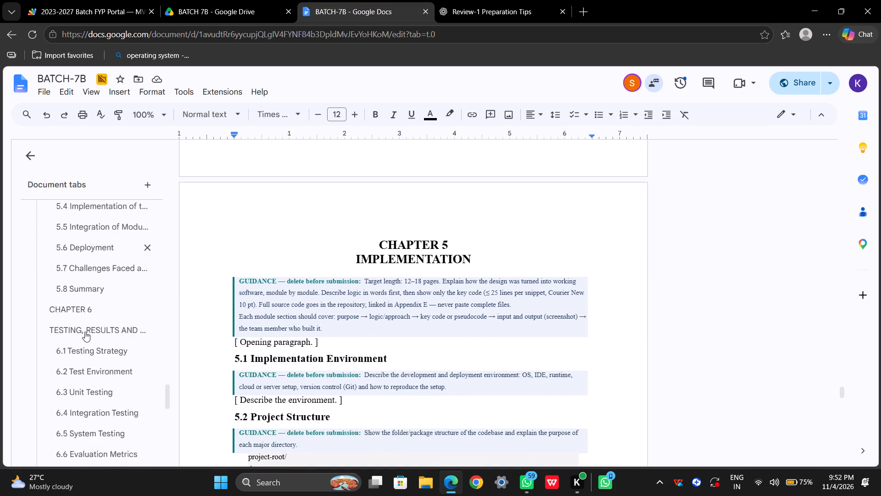
pyautogui.scroll(-7, 85, 332)
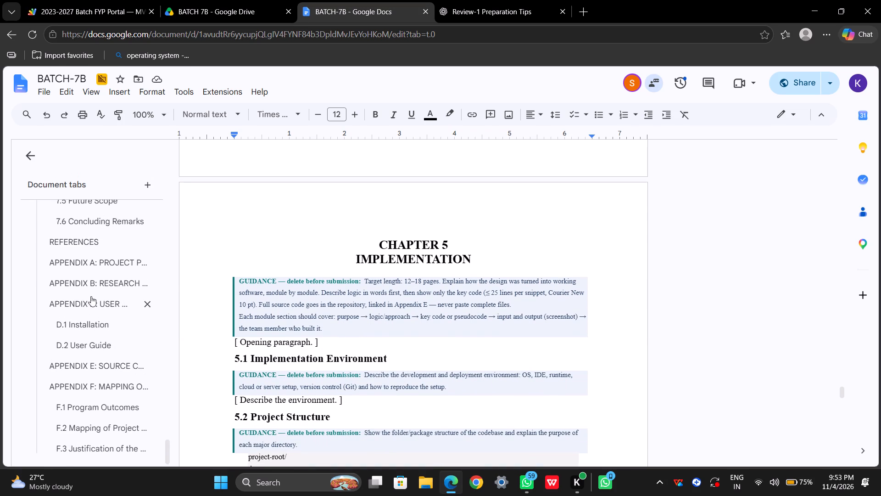
pyautogui.scroll(8, 91, 296)
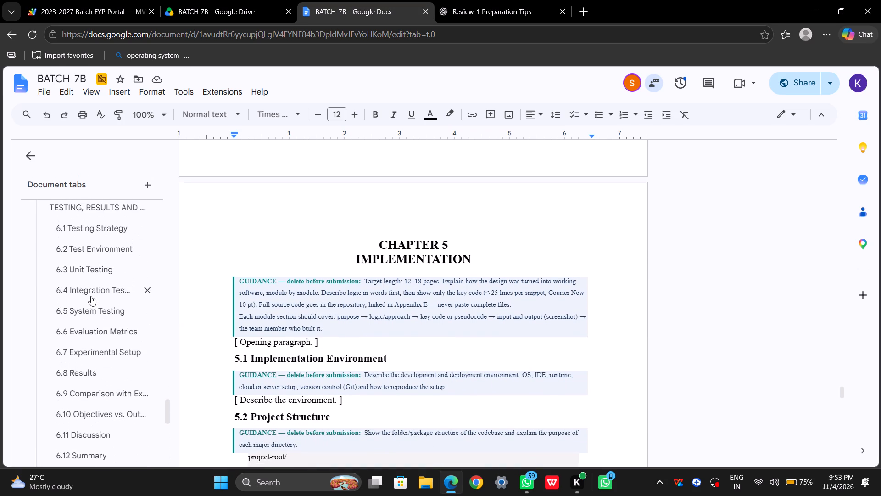
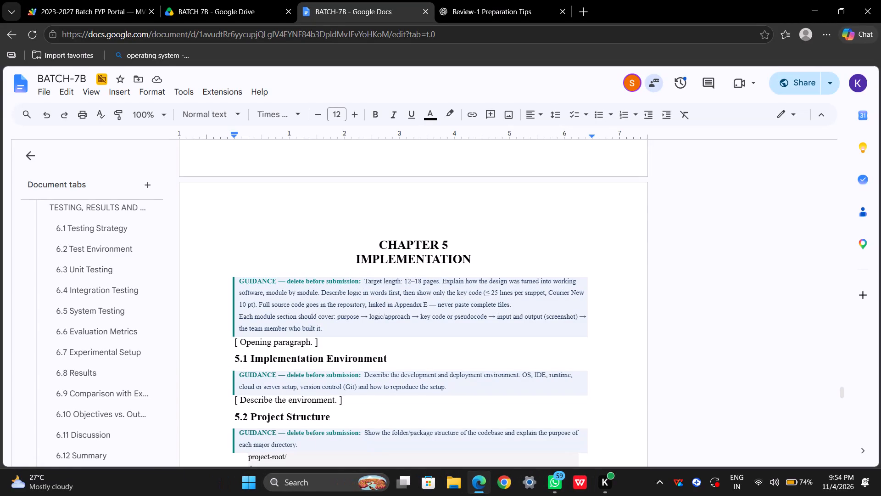
# Review the opening of Chapter 6 at 6.1 Testing Strategy and all Chapter 5 Implementation sections from 5.1 to 5.8 Summary.
pyautogui.click(98, 225)
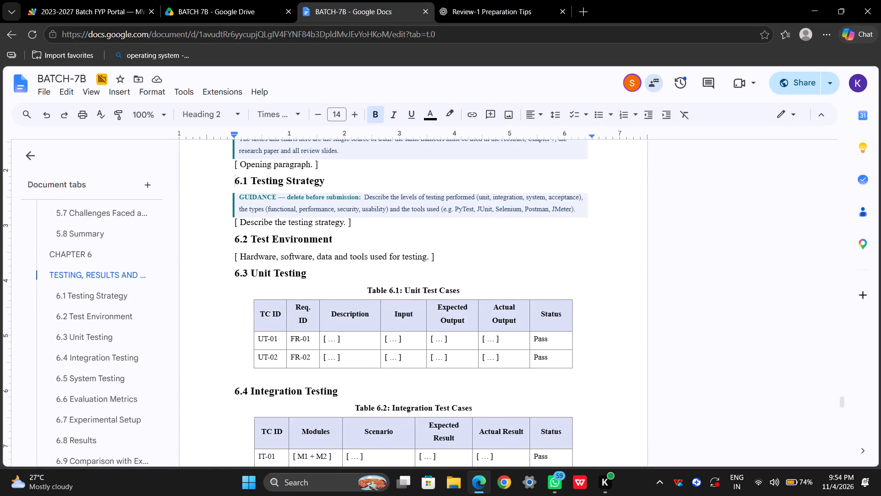
pyautogui.scroll(7, 491, 263)
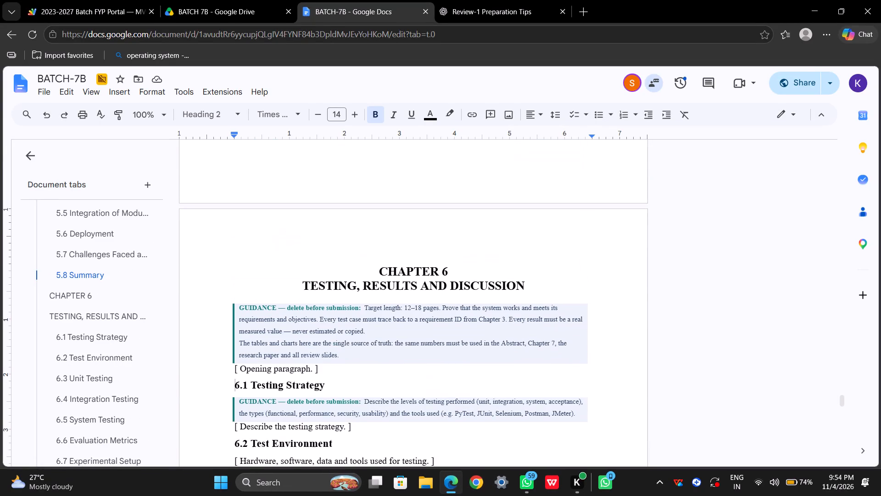
pyautogui.scroll(12, 491, 263)
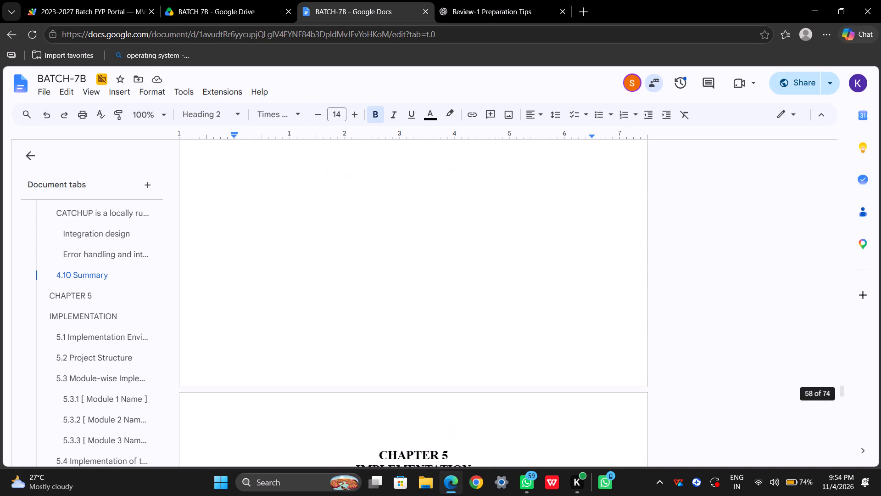
pyautogui.scroll(-5, 491, 263)
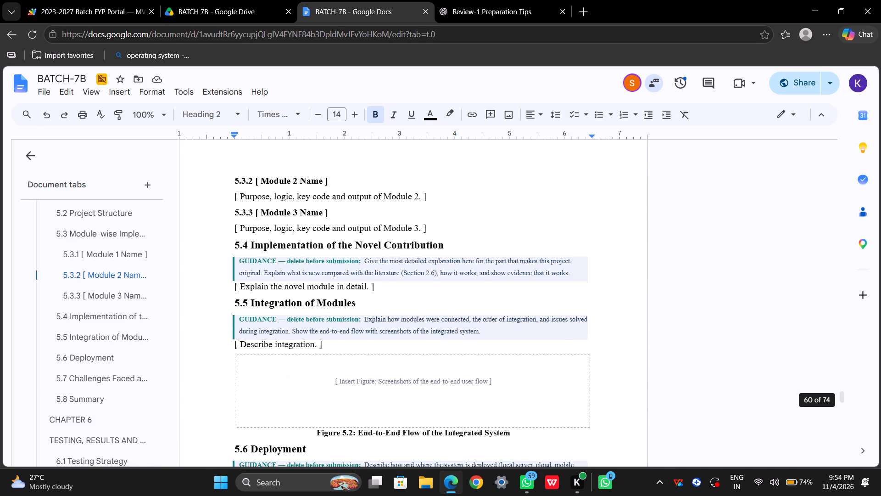
pyautogui.scroll(-5, 491, 263)
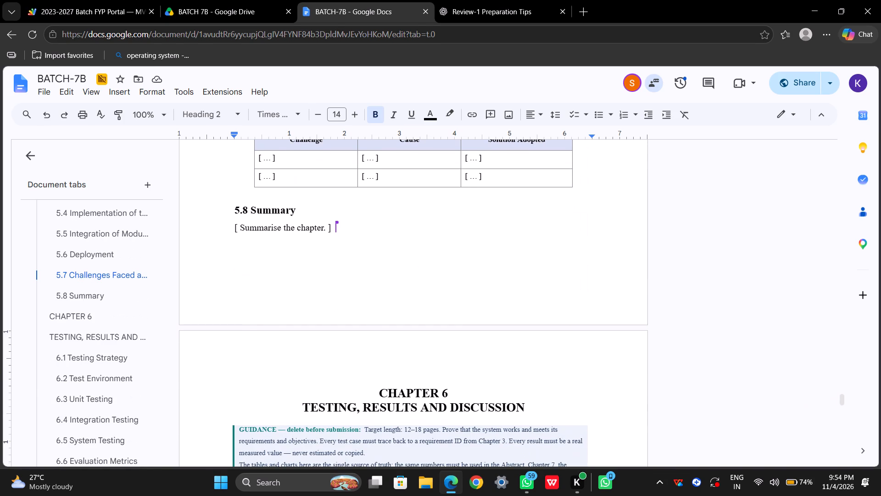
pyautogui.scroll(-2, 491, 263)
pyautogui.scroll(9, 491, 263)
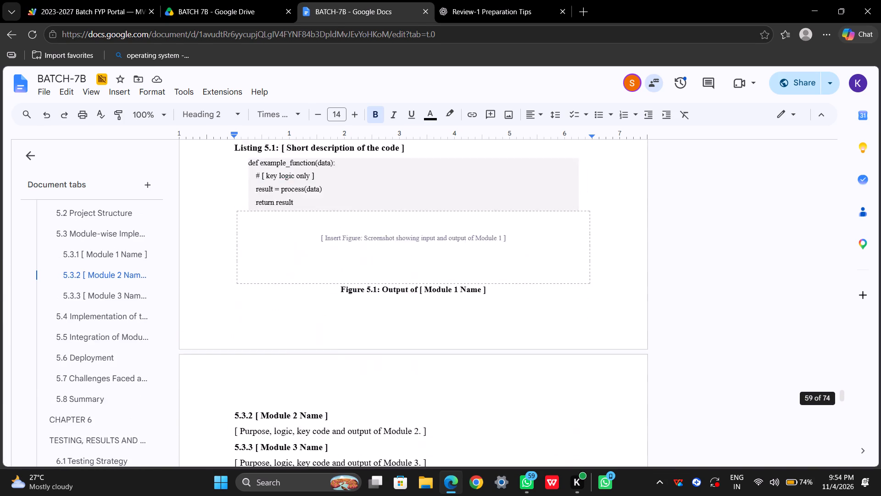
pyautogui.scroll(5, 491, 263)
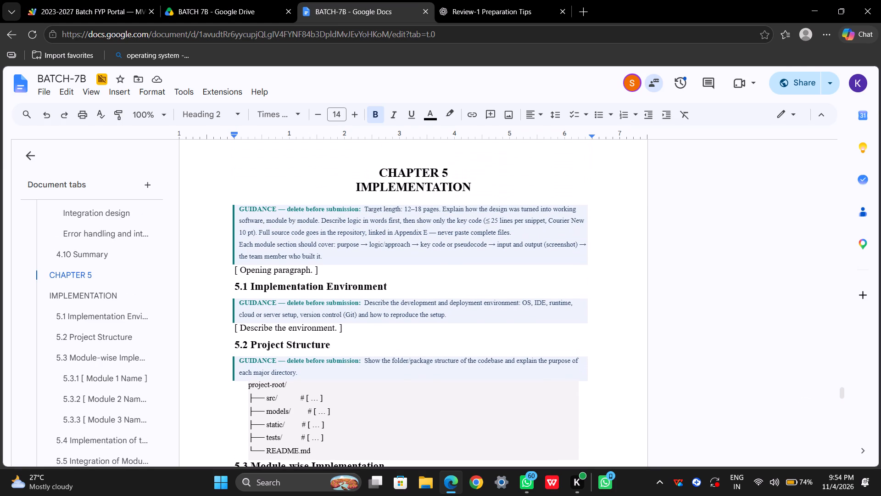
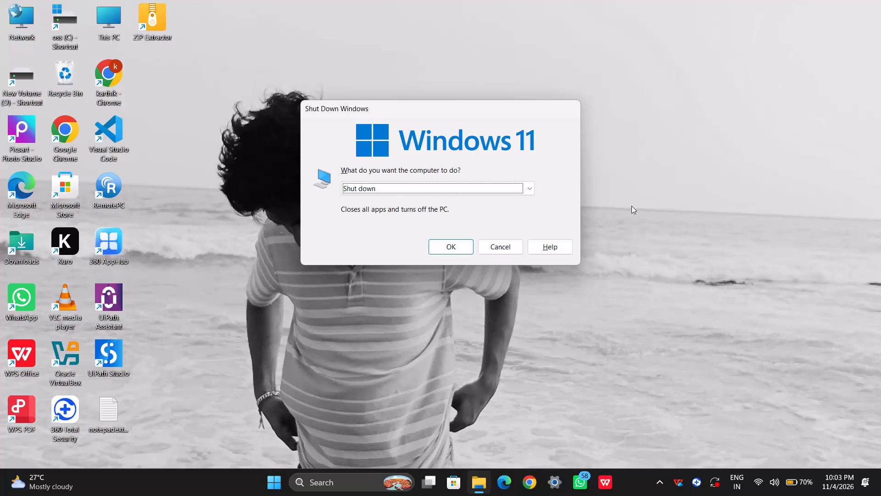
# Shut down the computer.
pyautogui.press('Return')
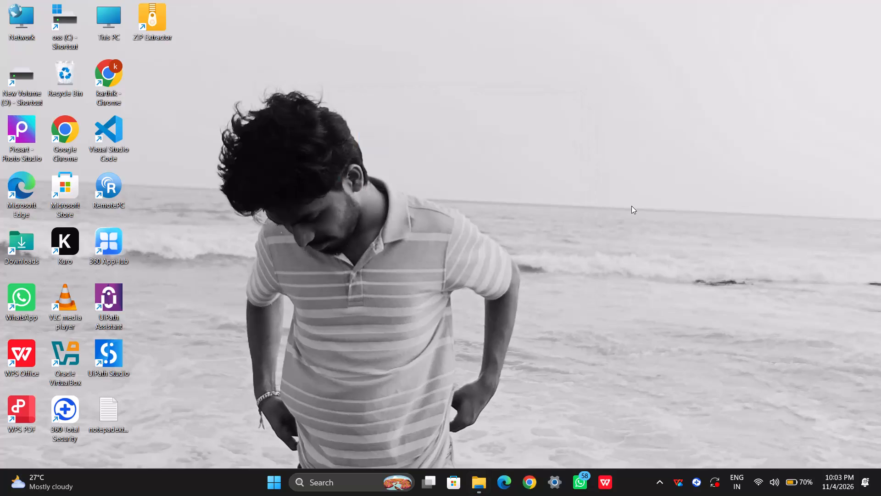